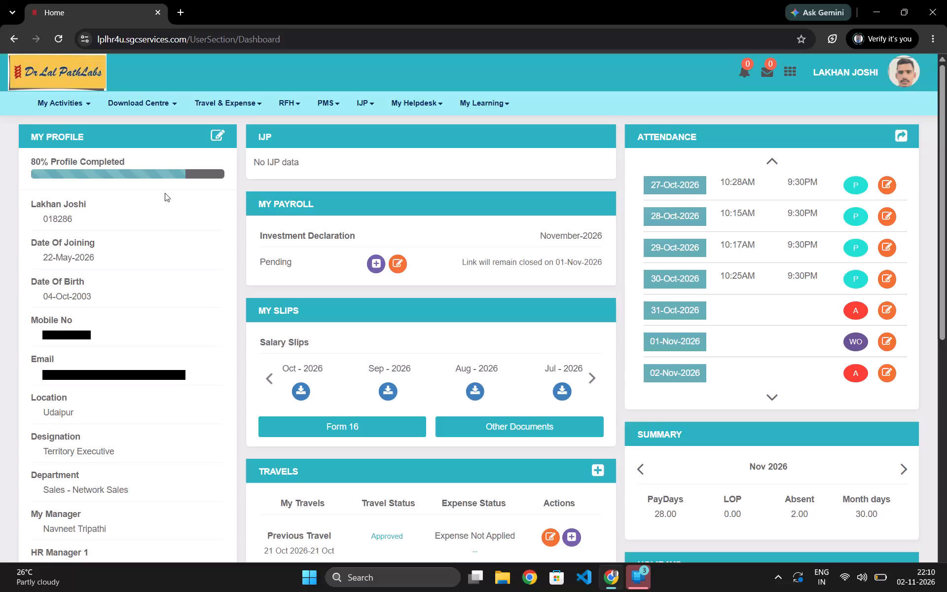
# Open the Travel Expense Request dashboard and start an expense claim for the domestic trip dated 03/Sep/2026.
pyautogui.click(246, 102)
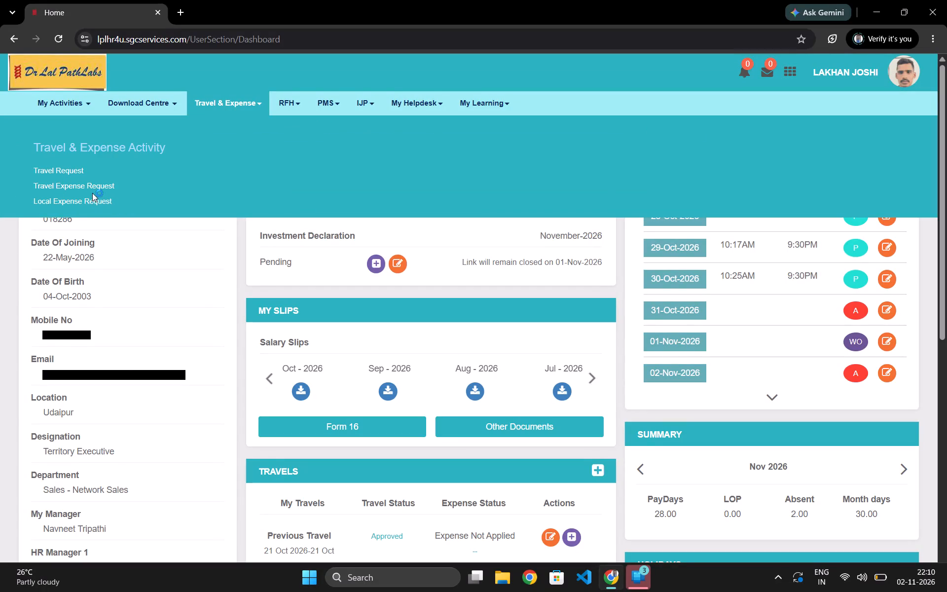
pyautogui.click(90, 182)
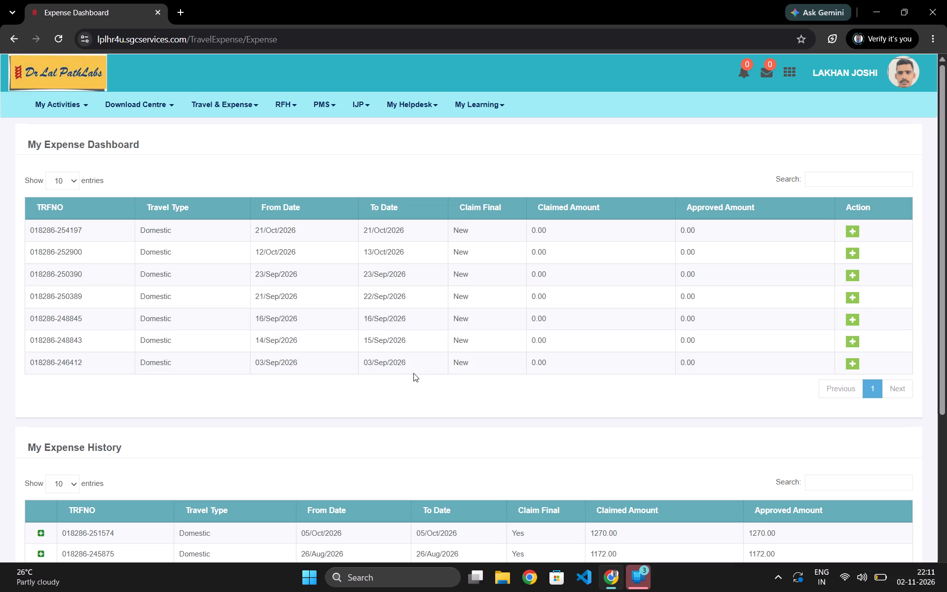
pyautogui.click(852, 362)
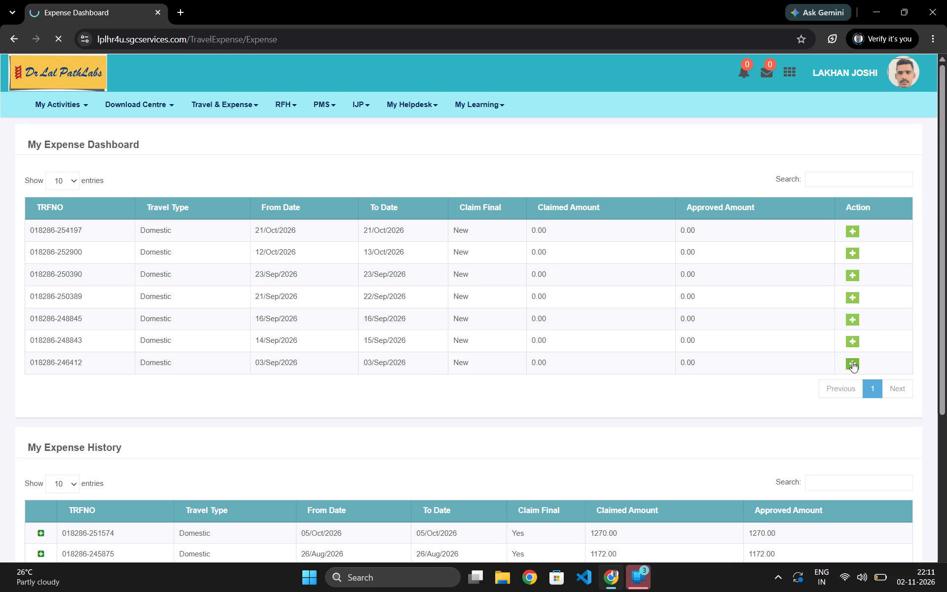
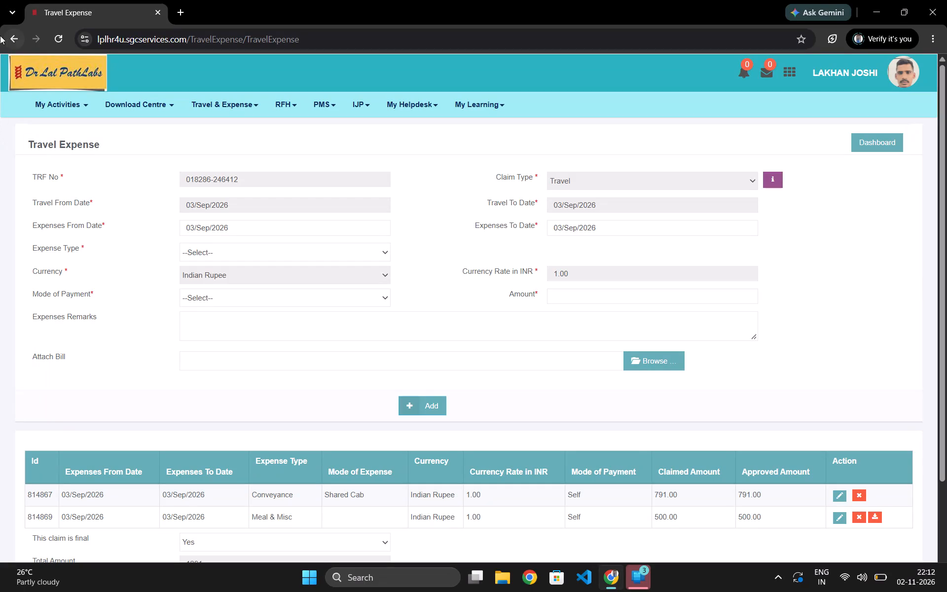
# Return to the expense dashboard, check the pending claims and expense history, and reopen the claim for the 03/Sep/2026 domestic trip.
pyautogui.click(9, 35)
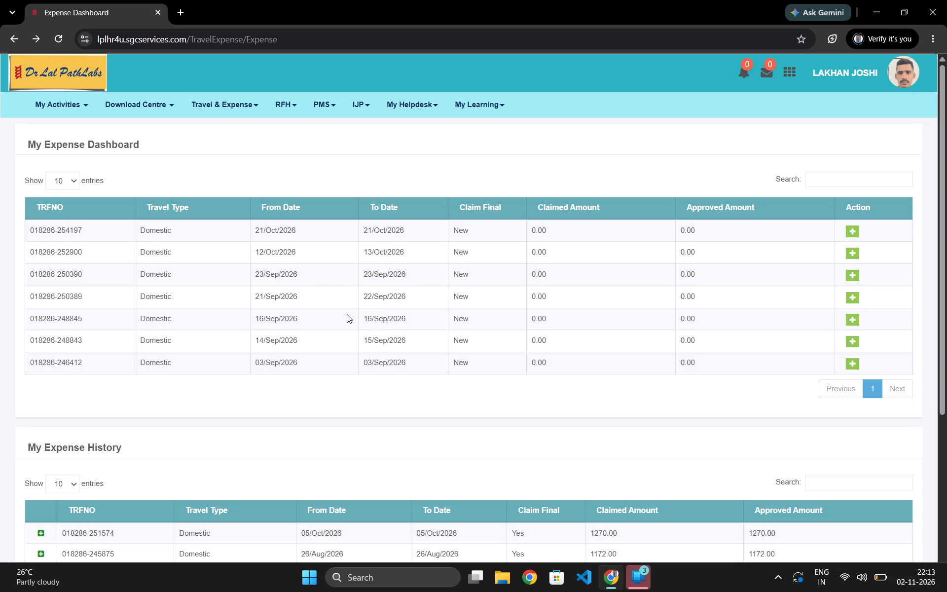
pyautogui.scroll(-2, 356, 342)
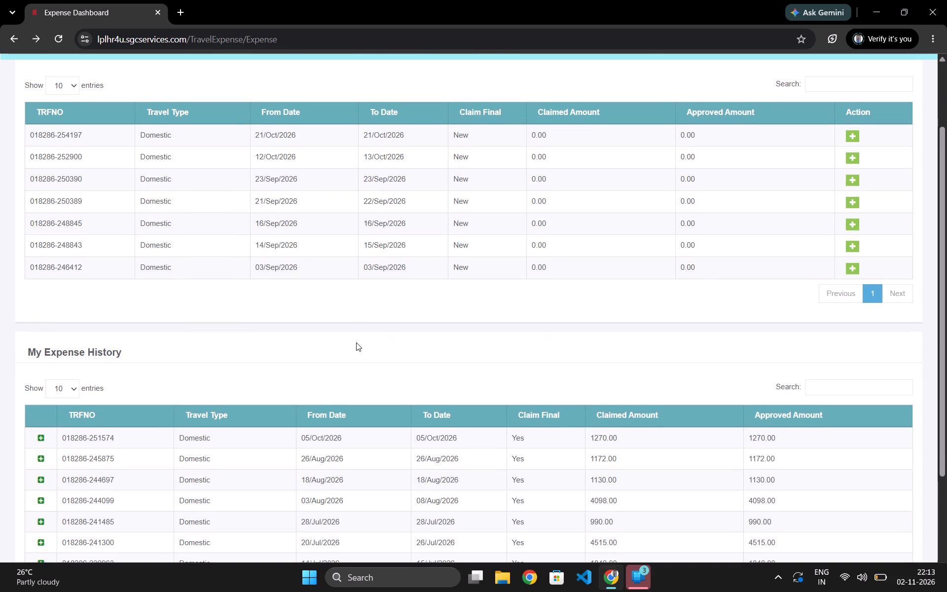
pyautogui.scroll(-3, 356, 342)
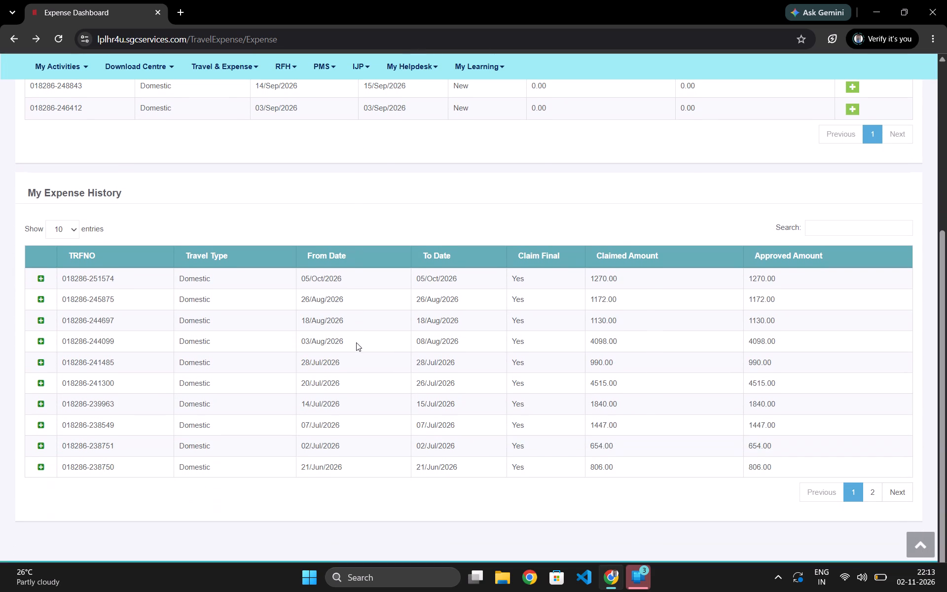
pyautogui.scroll(-2, 356, 342)
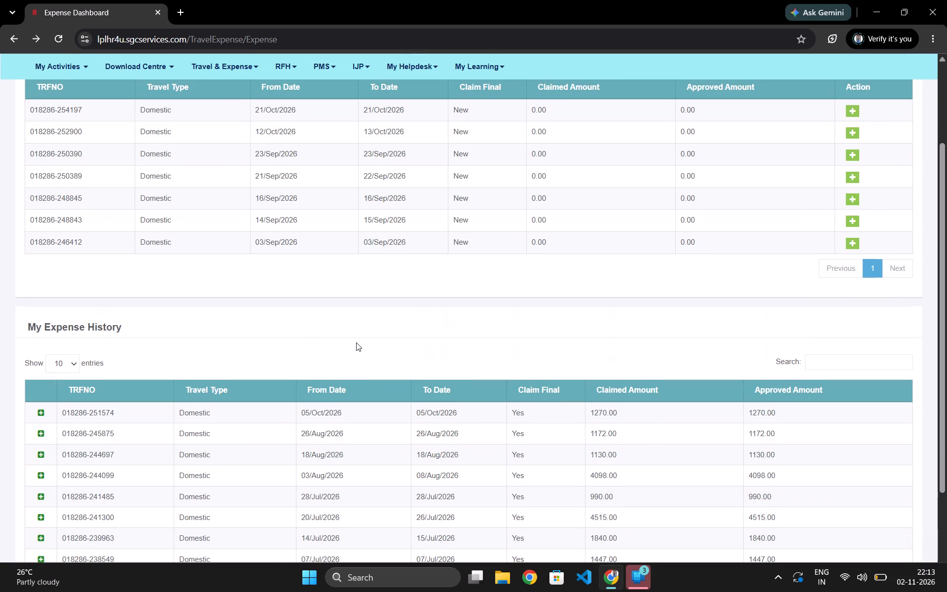
pyautogui.scroll(-1, 356, 342)
pyautogui.click(854, 247)
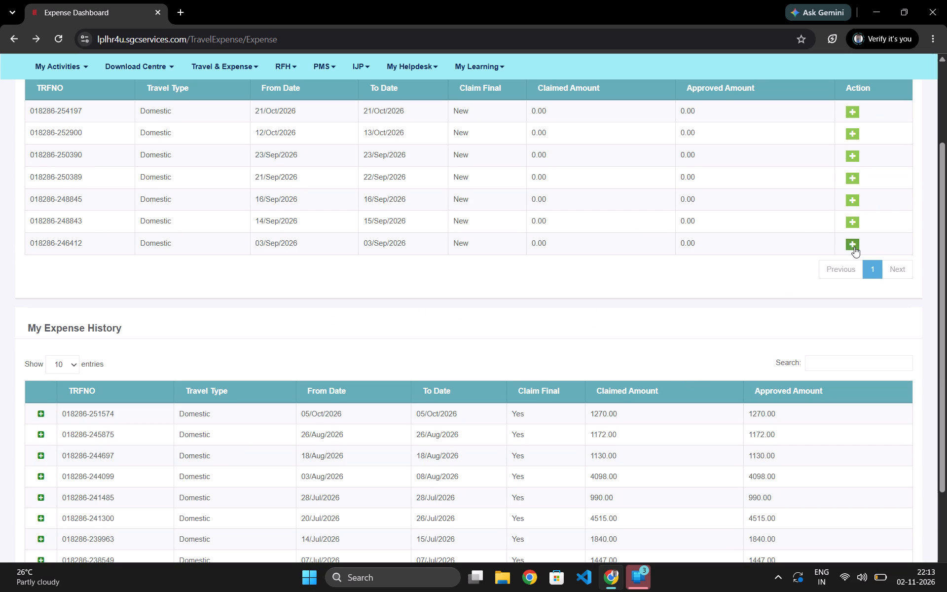
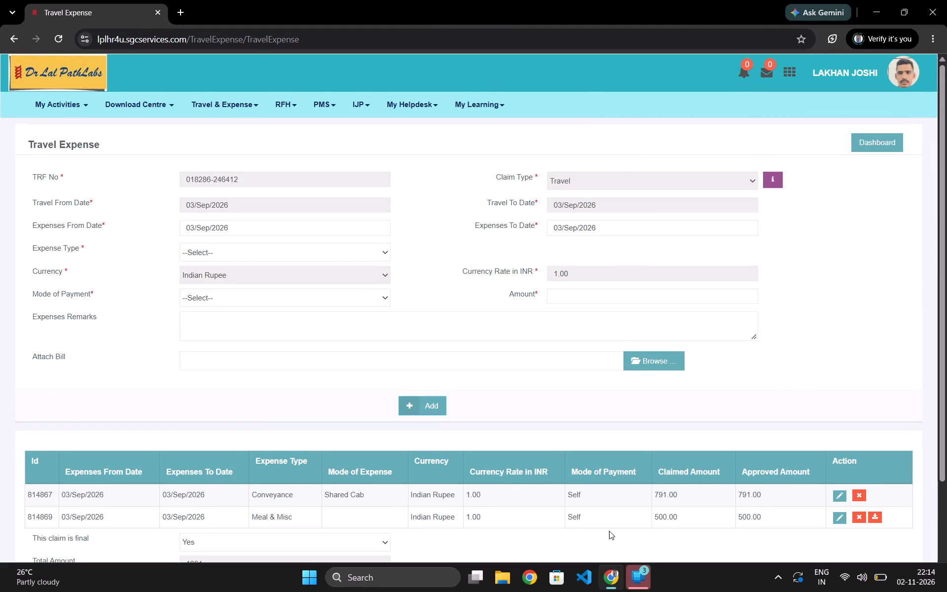
# Open the Meal & Misc expense entry of the 03/Sep/2026 claim for editing.
pyautogui.scroll(-1, 609, 531)
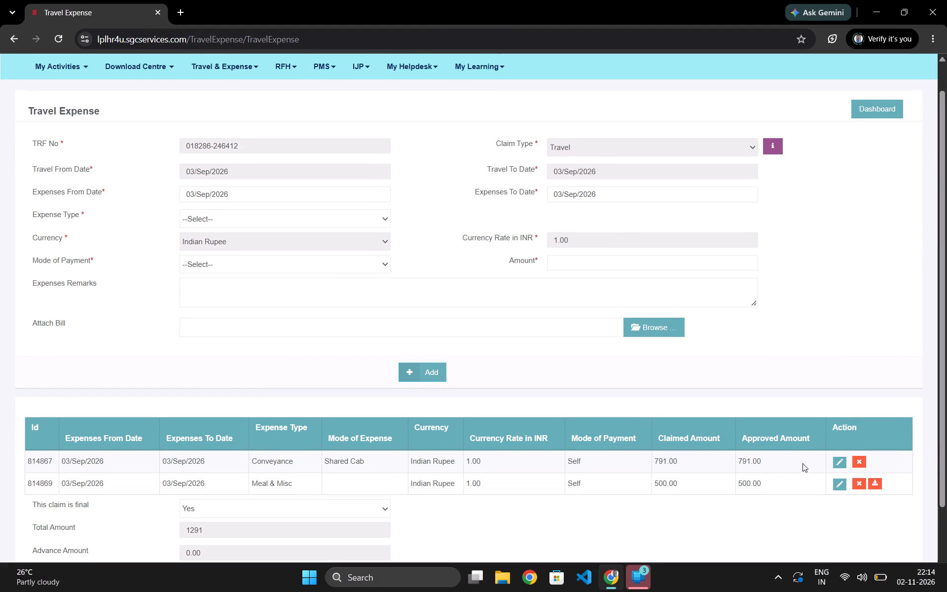
pyautogui.click(840, 490)
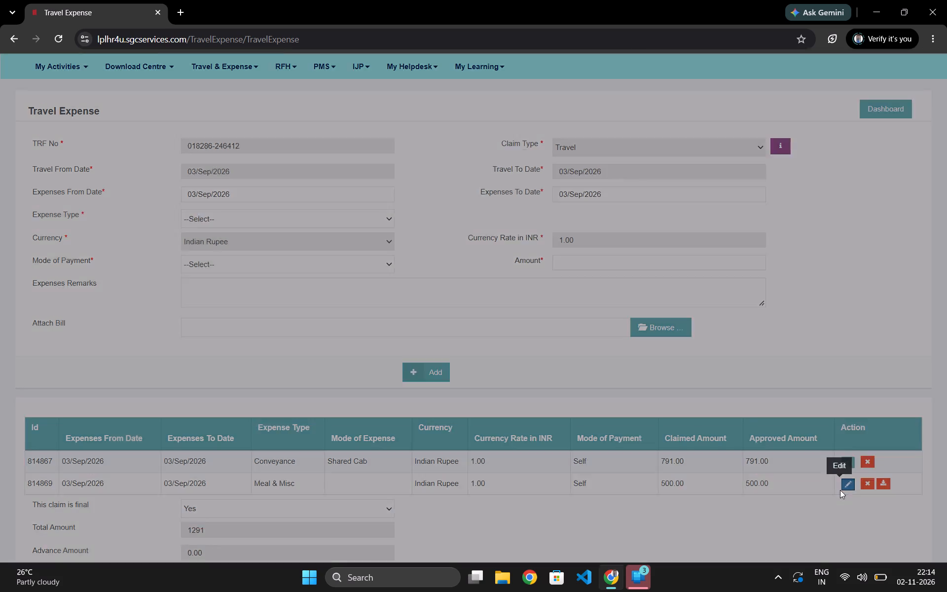
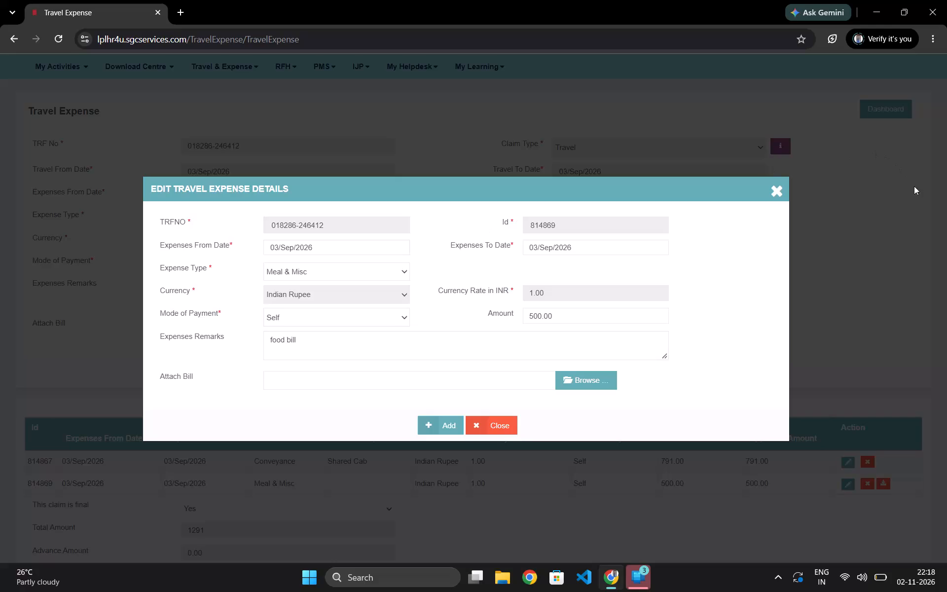
# Close the edit form of the Meal & Misc expense entry without saving and return to the travel expense claim.
pyautogui.click(780, 191)
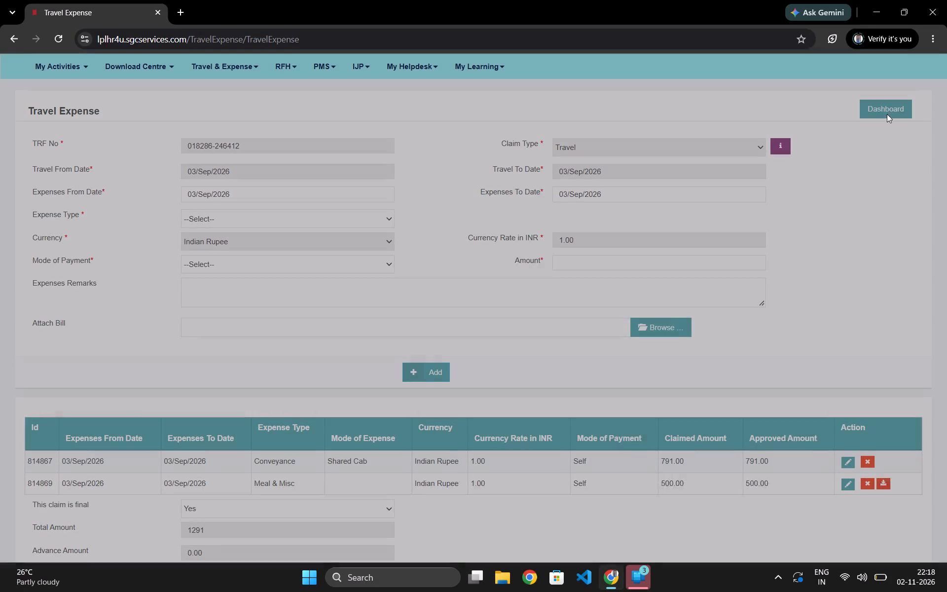
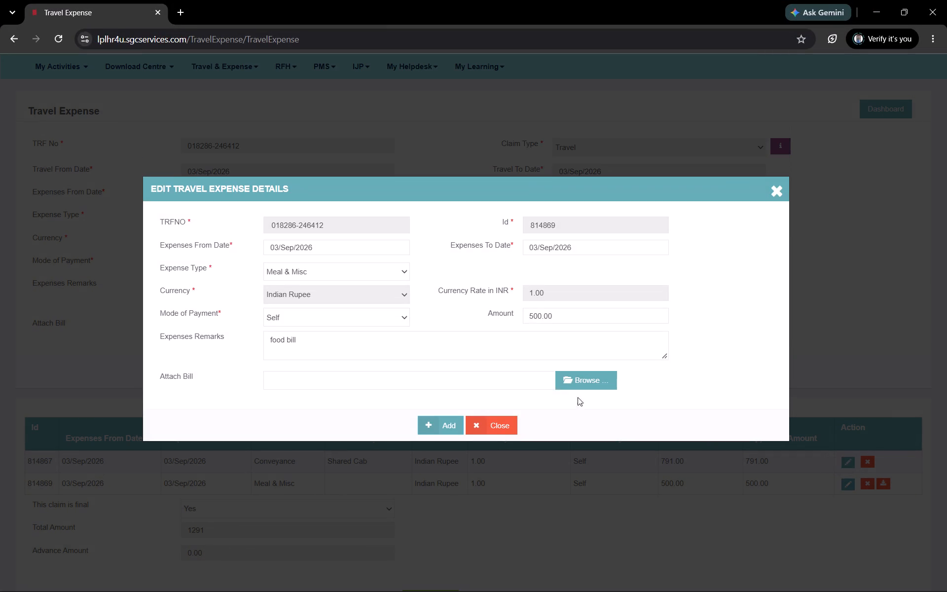
# Attach the Downloads file WhatsApp Image 2026-11-02 at 10.20.16 PM as the Meal & Misc expense's bill and save the entry.
pyautogui.click(602, 383)
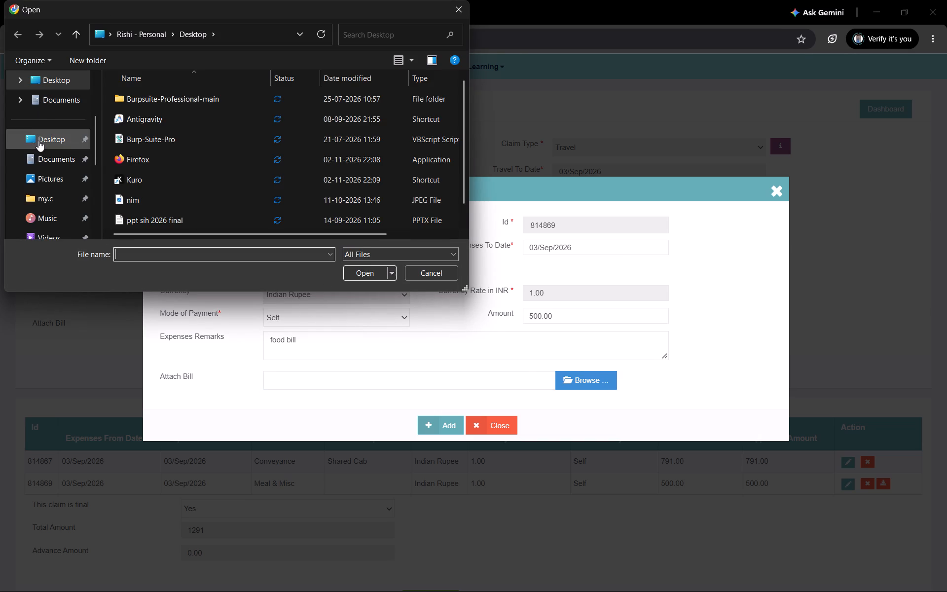
pyautogui.click(50, 93)
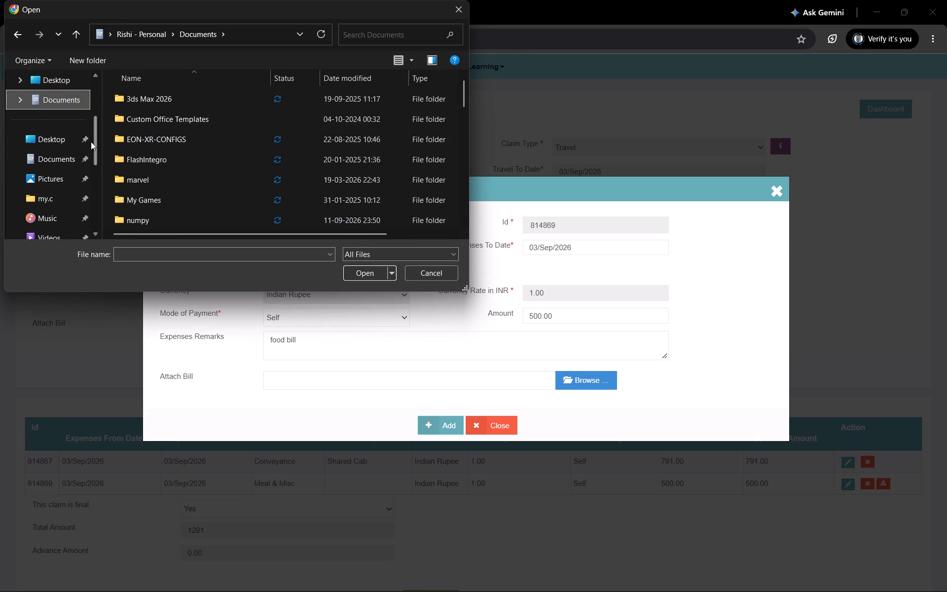
pyautogui.scroll(-2, 92, 142)
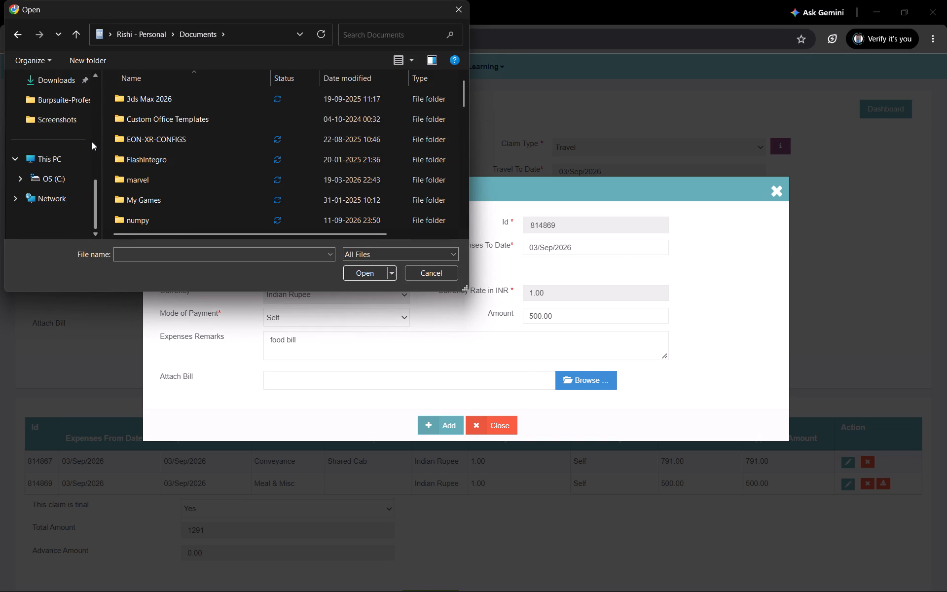
pyautogui.scroll(-1, 92, 142)
pyautogui.click(76, 76)
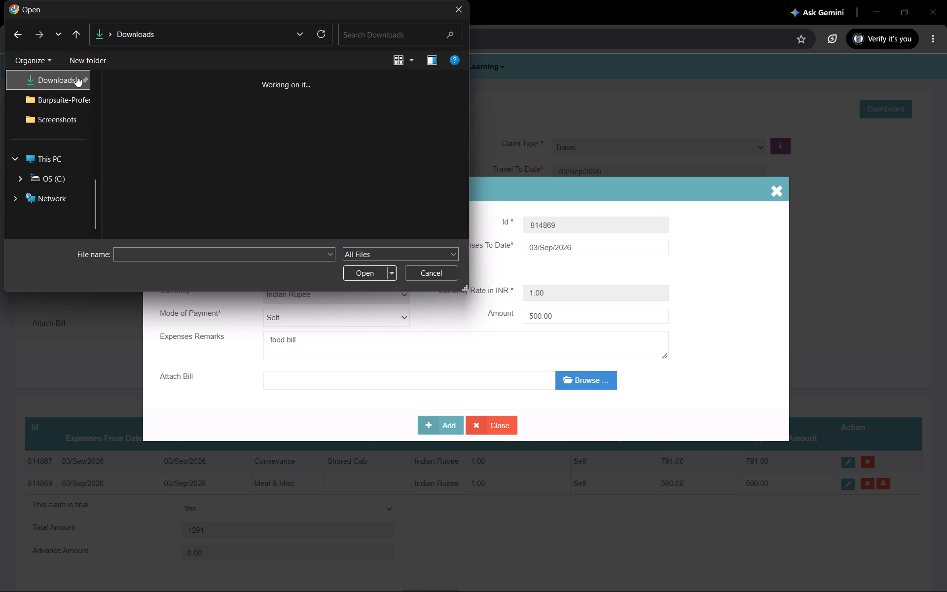
pyautogui.doubleClick(178, 105)
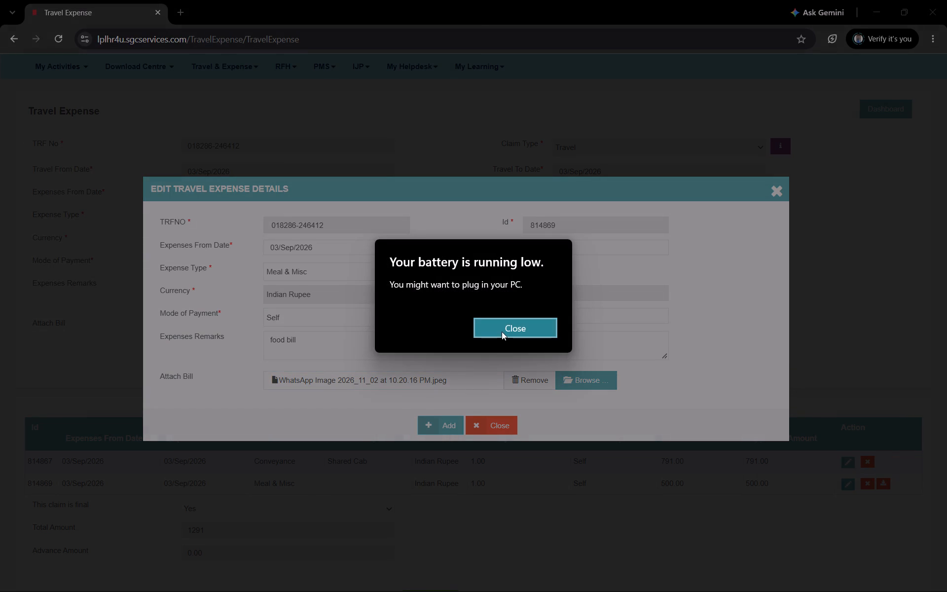
pyautogui.click(502, 332)
pyautogui.click(437, 421)
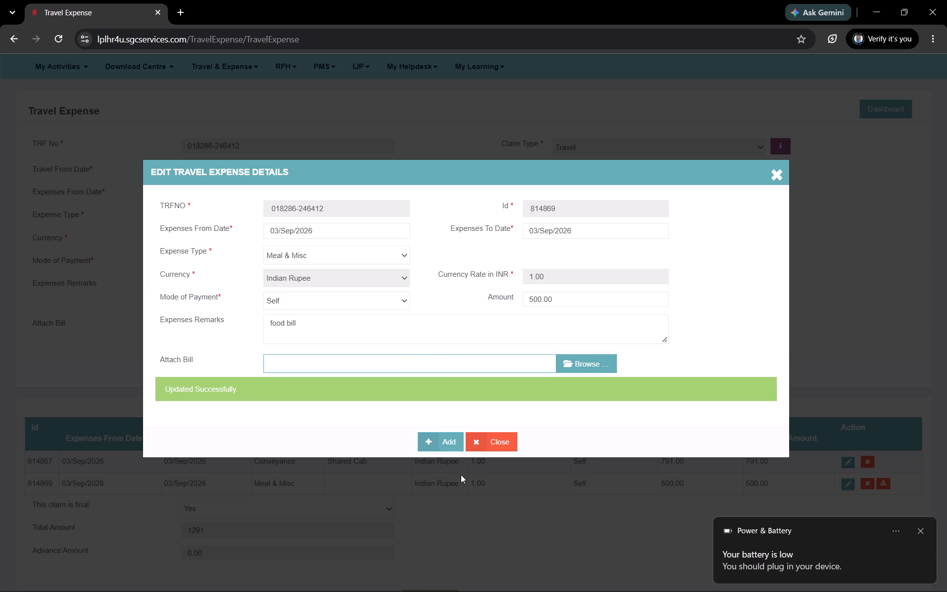
# Try to save the Meal & Misc entry again and start choosing a bill file for it.
pyautogui.click(441, 446)
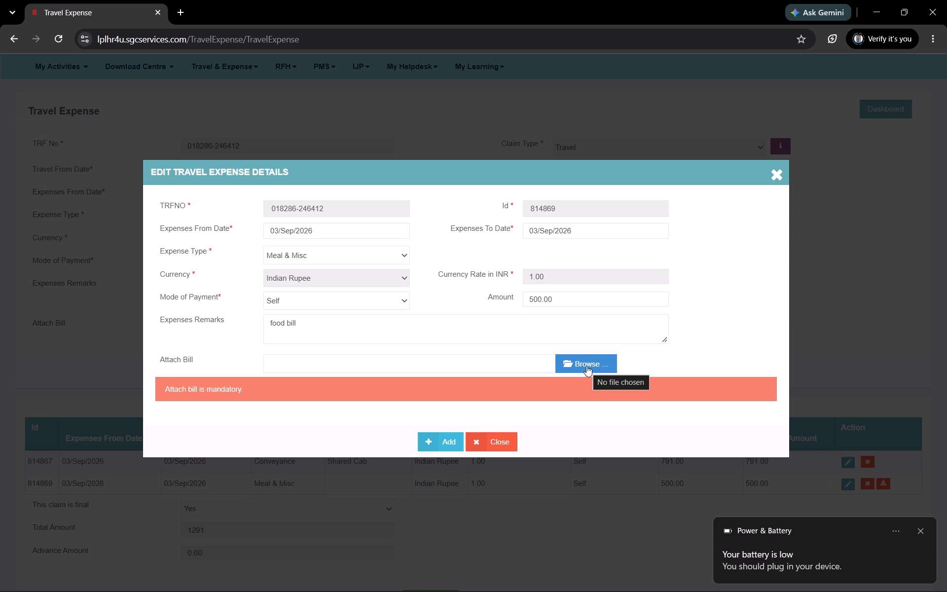
pyautogui.click(586, 366)
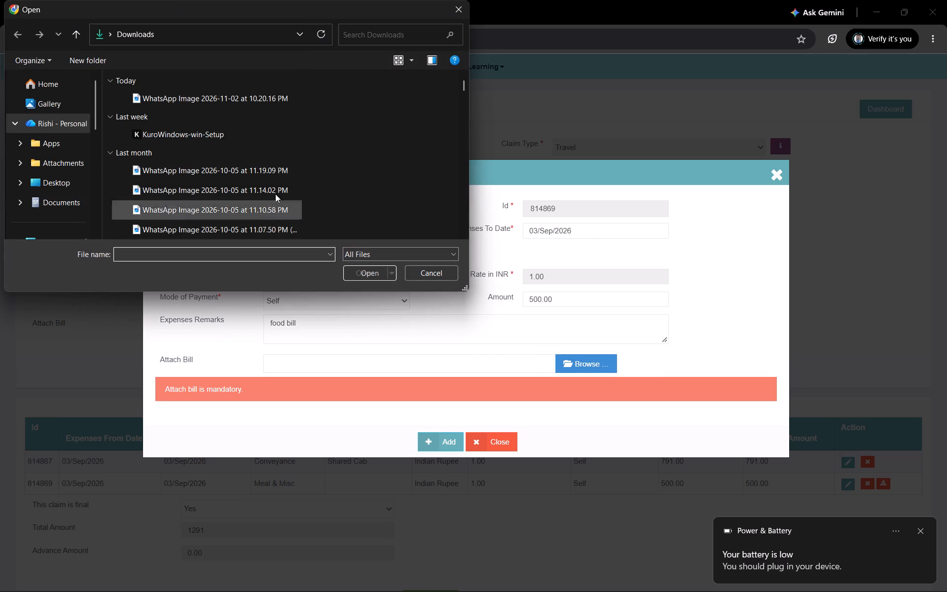
# Attach "WhatsApp Image 2026-11-02 at 10.20.16 PM" as the bill for the Meal & Misc entry, save the update, and close the edit form.
pyautogui.doubleClick(198, 95)
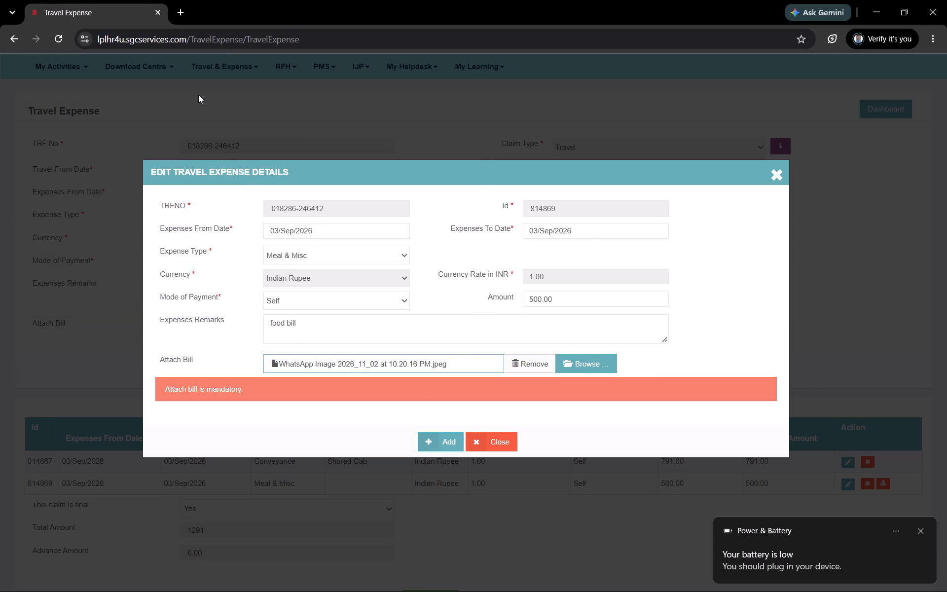
pyautogui.click(425, 444)
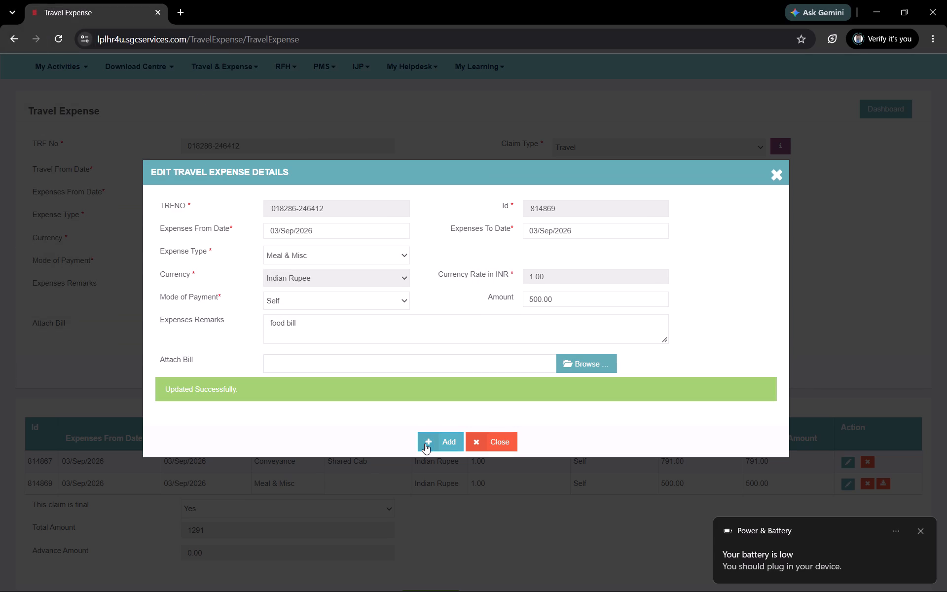
pyautogui.click(770, 175)
# Submit the 03/Sep/2026 travel expense claim as final and dismiss the validation dialog.
pyautogui.scroll(-2, 468, 409)
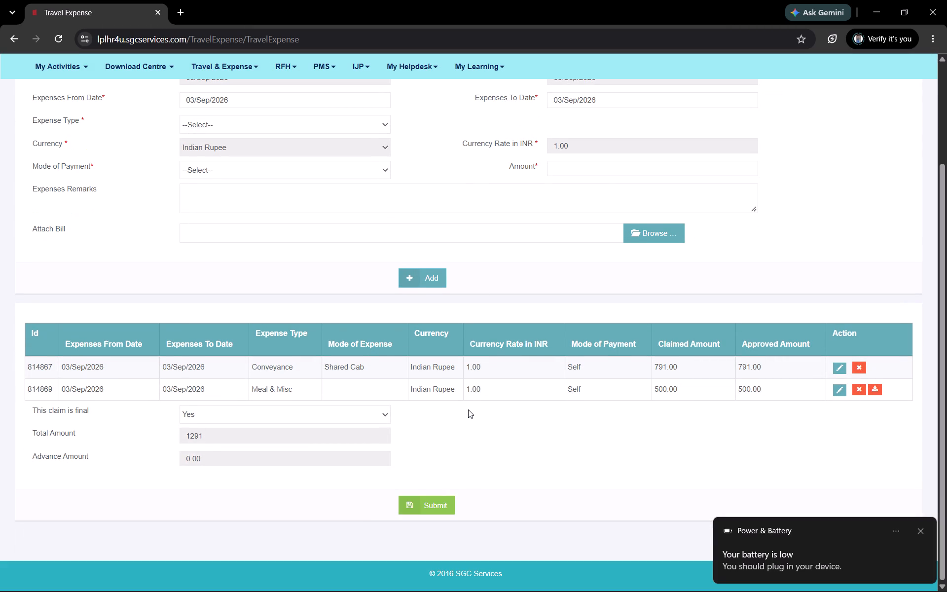
pyautogui.scroll(-2, 468, 409)
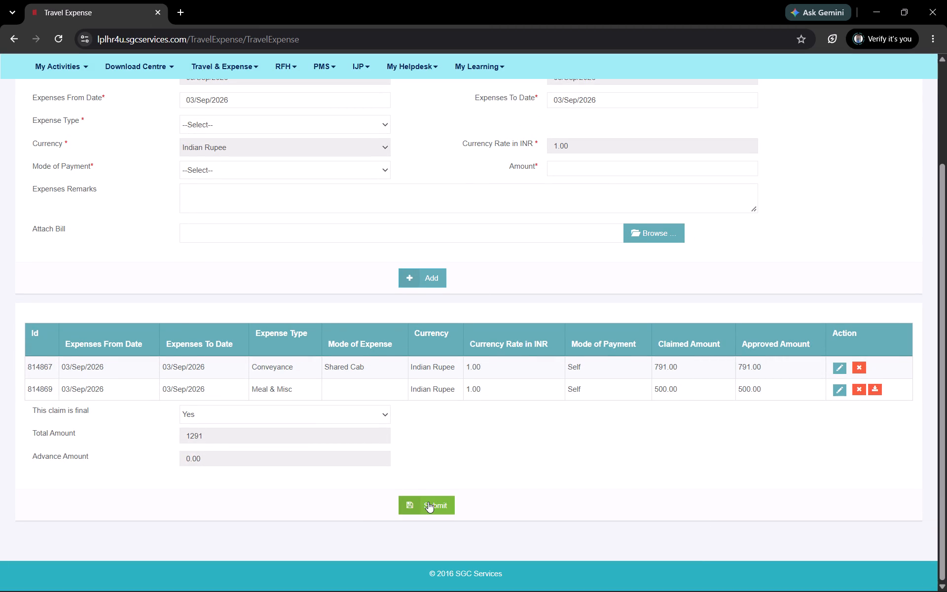
pyautogui.click(428, 502)
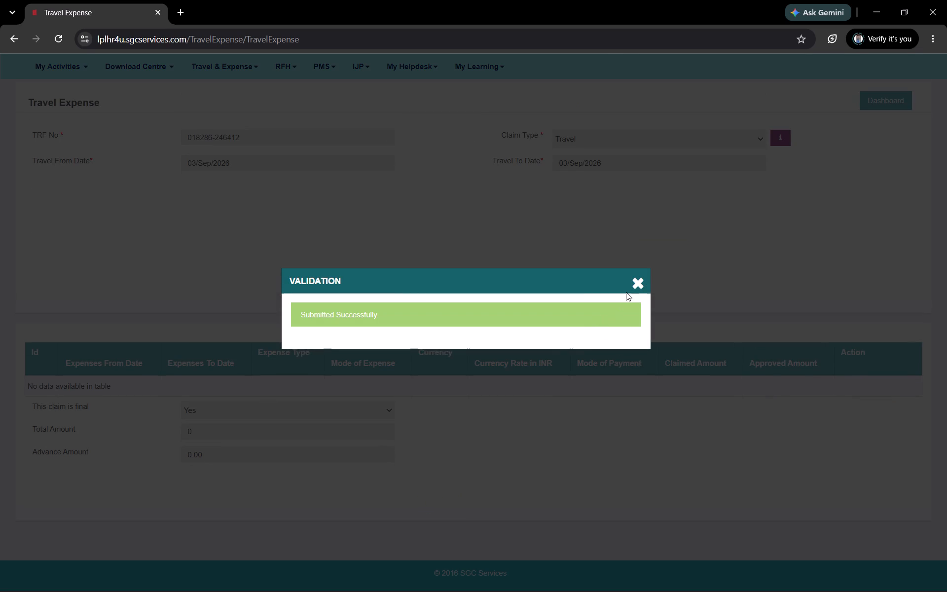
pyautogui.click(638, 282)
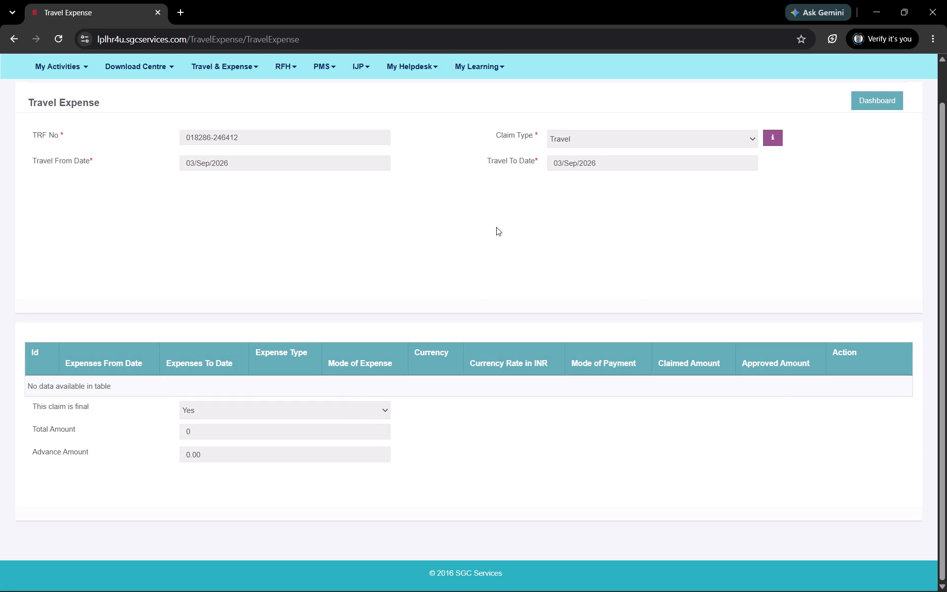
# Go back to the portal's home page and reopen the Travel Expense Request page.
pyautogui.scroll(-4, 533, 331)
pyautogui.scroll(1, 533, 331)
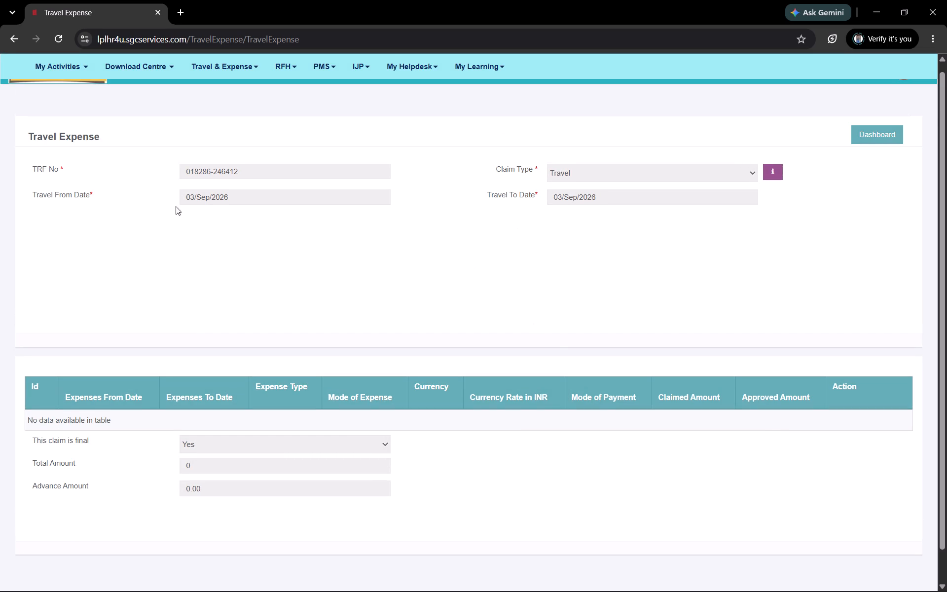
pyautogui.click(8, 36)
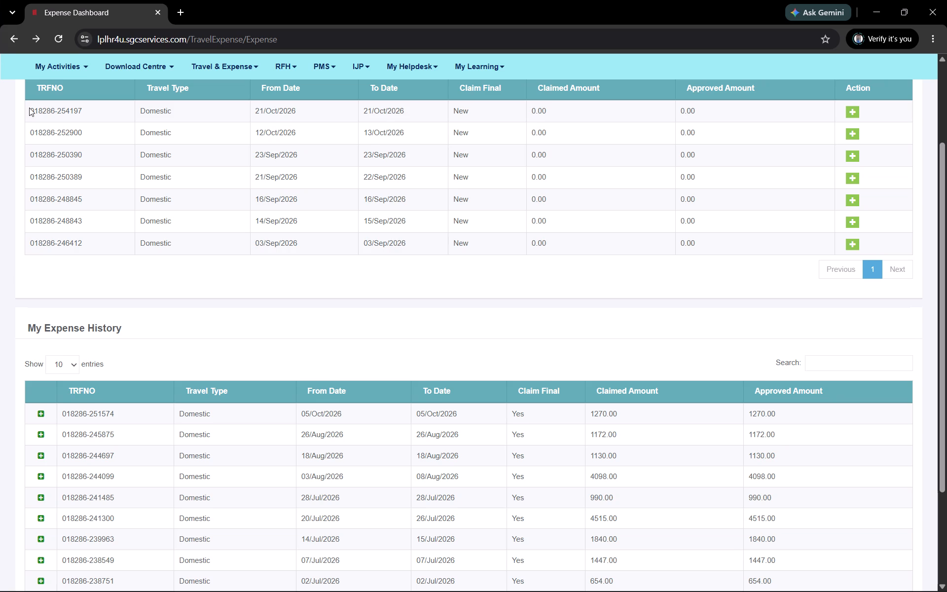
pyautogui.scroll(-1, 29, 108)
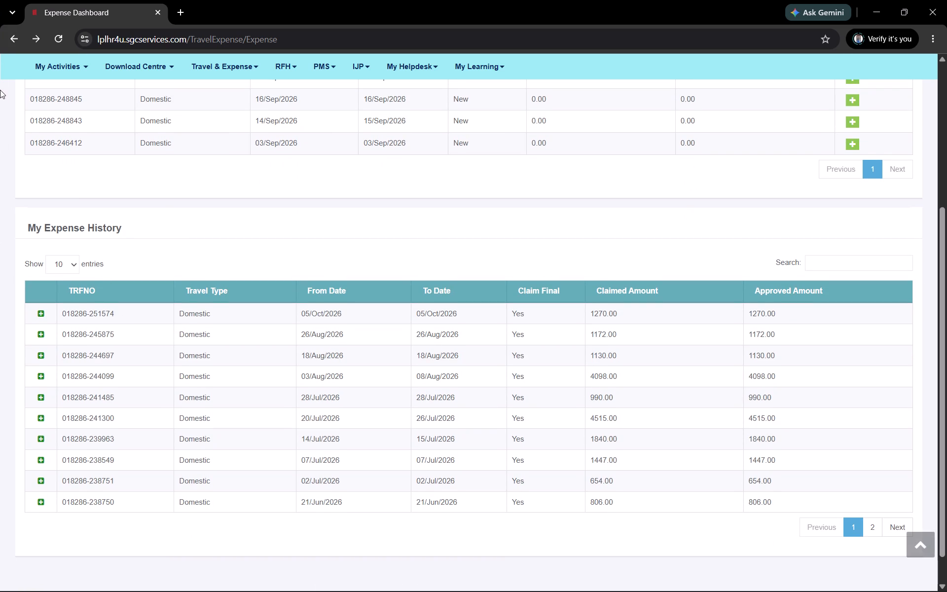
pyautogui.scroll(8, 175, 151)
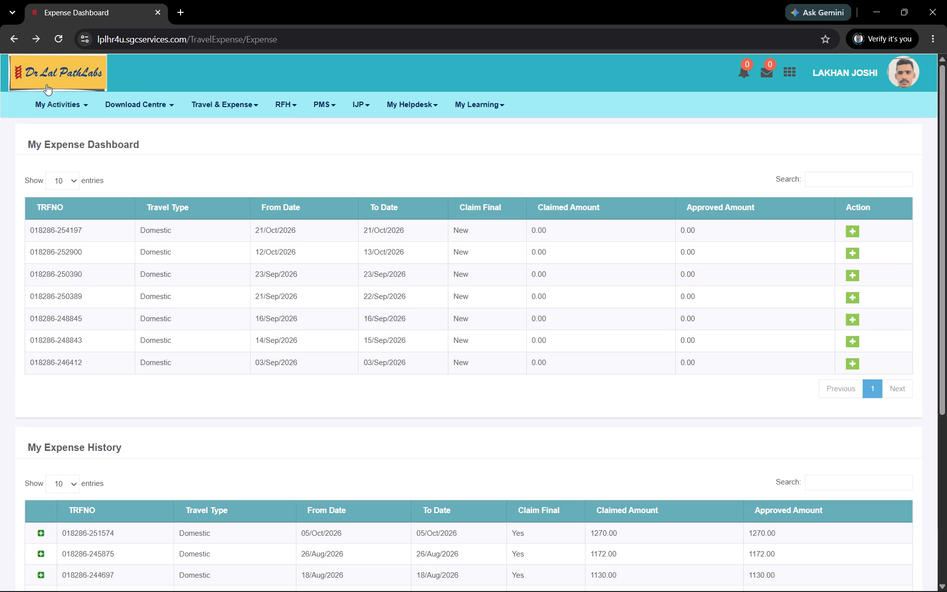
pyautogui.click(15, 36)
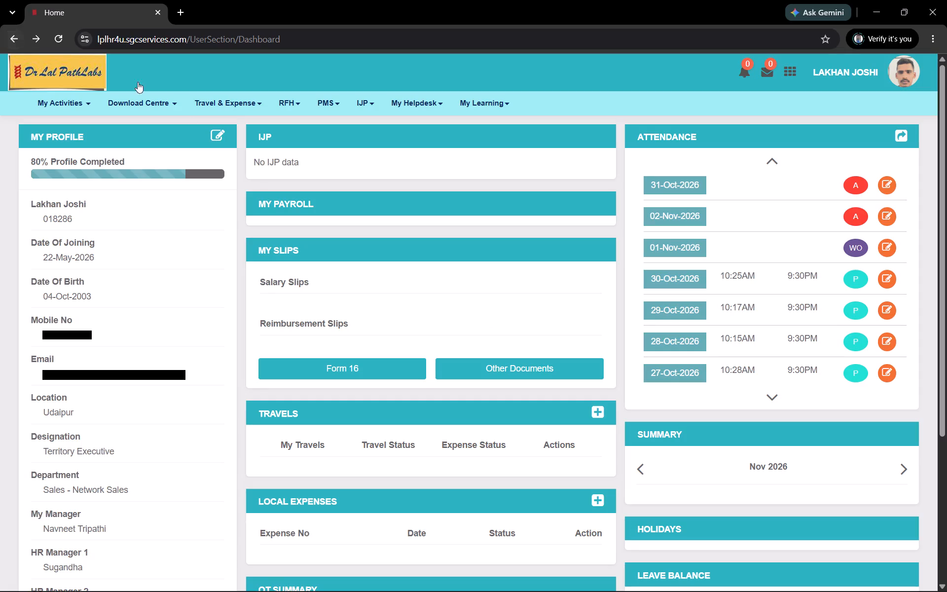
pyautogui.click(228, 95)
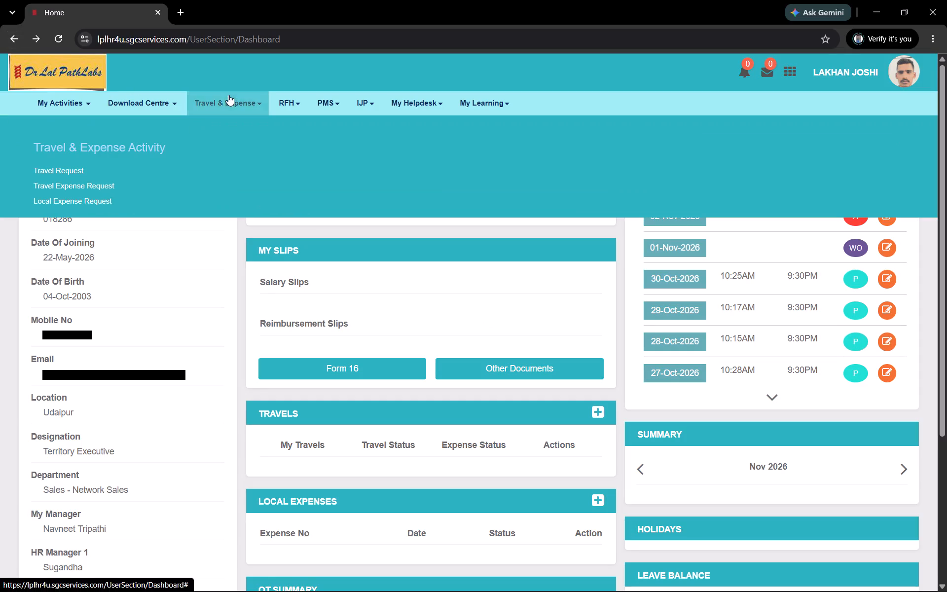
pyautogui.click(77, 189)
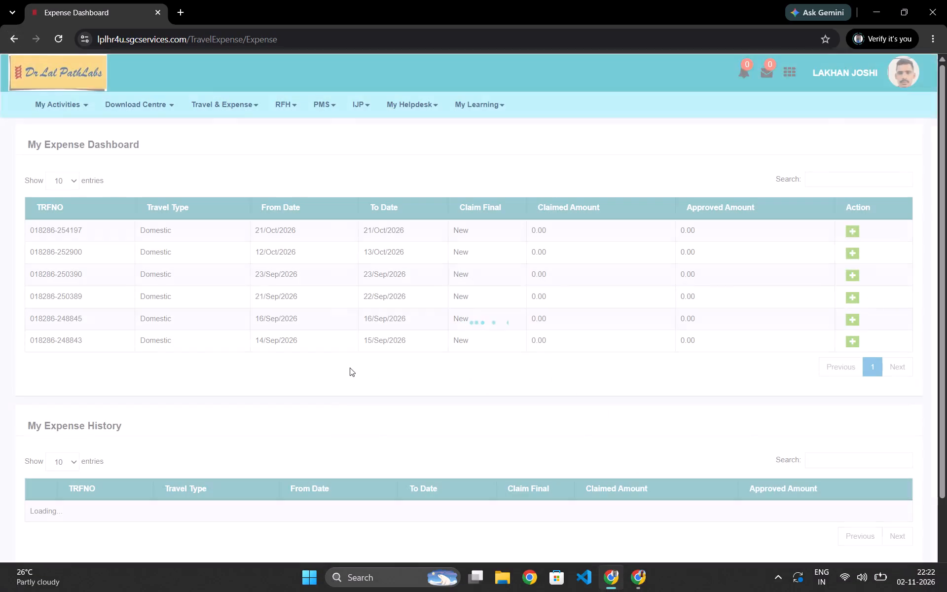
pyautogui.scroll(-1, 455, 442)
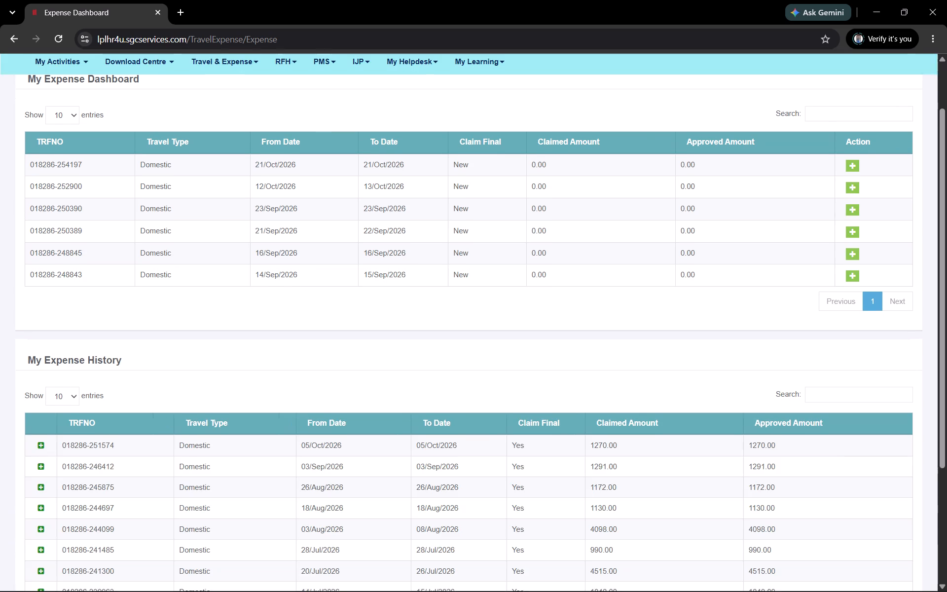
pyautogui.scroll(-1, 455, 442)
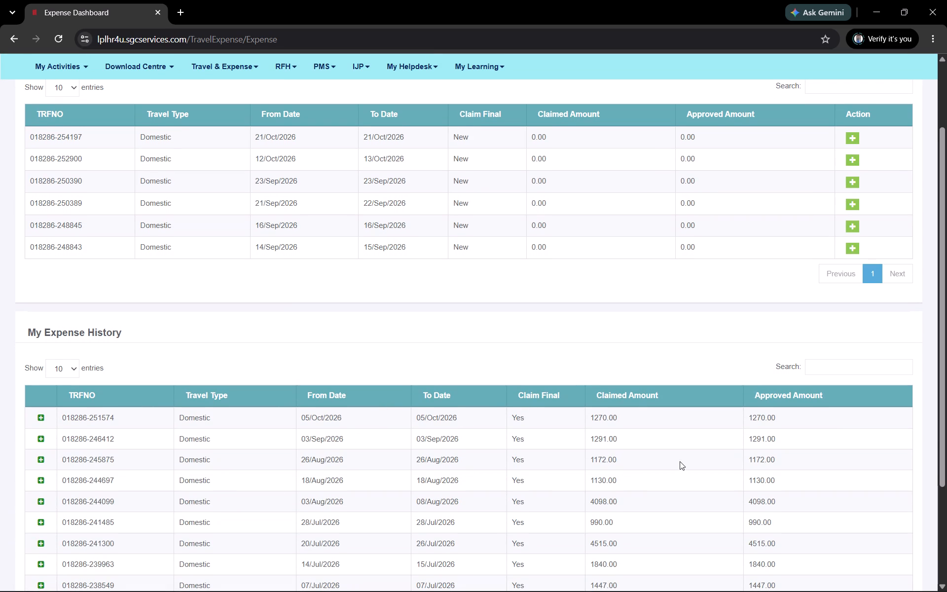
pyautogui.scroll(-1, 562, 448)
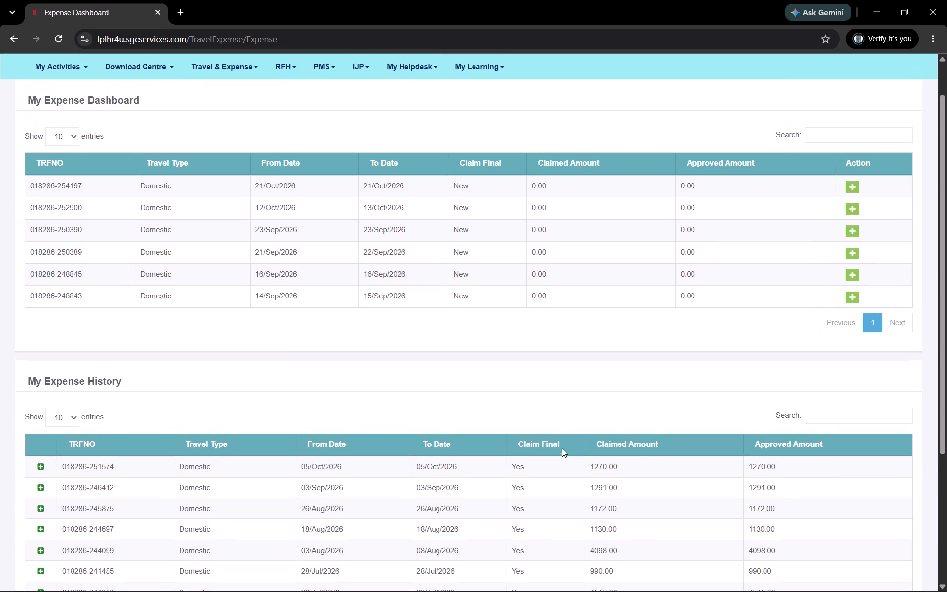
pyautogui.scroll(-2, 562, 448)
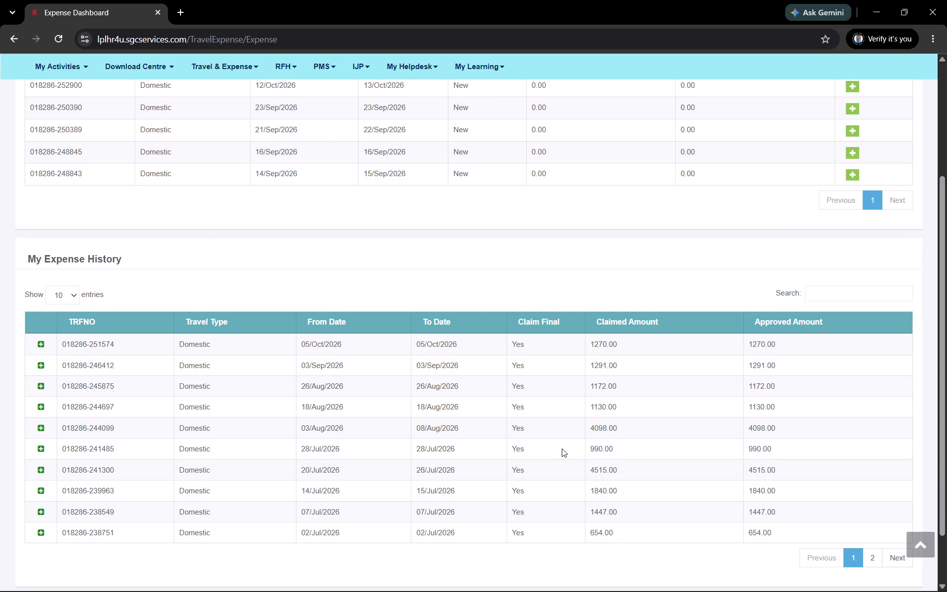
pyautogui.scroll(1, 563, 450)
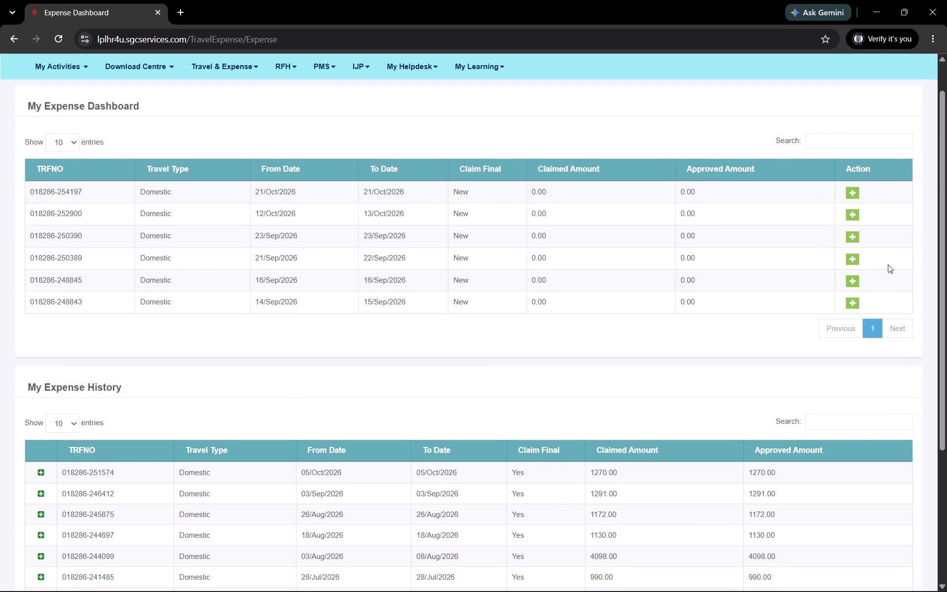
pyautogui.click(854, 298)
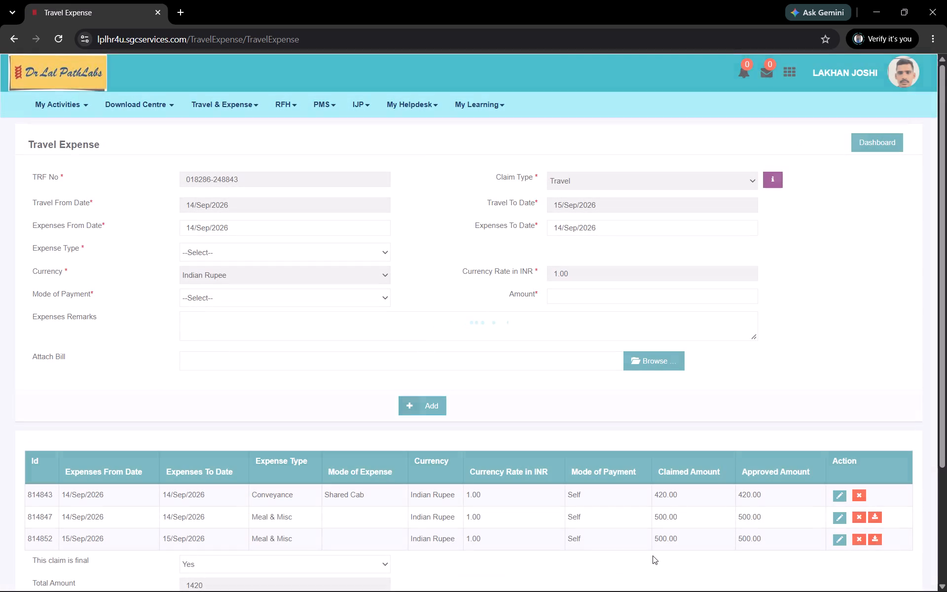
# Open the 14/Sep/2026 Meal & Misc expense entry of this claim for editing.
pyautogui.scroll(-1, 653, 555)
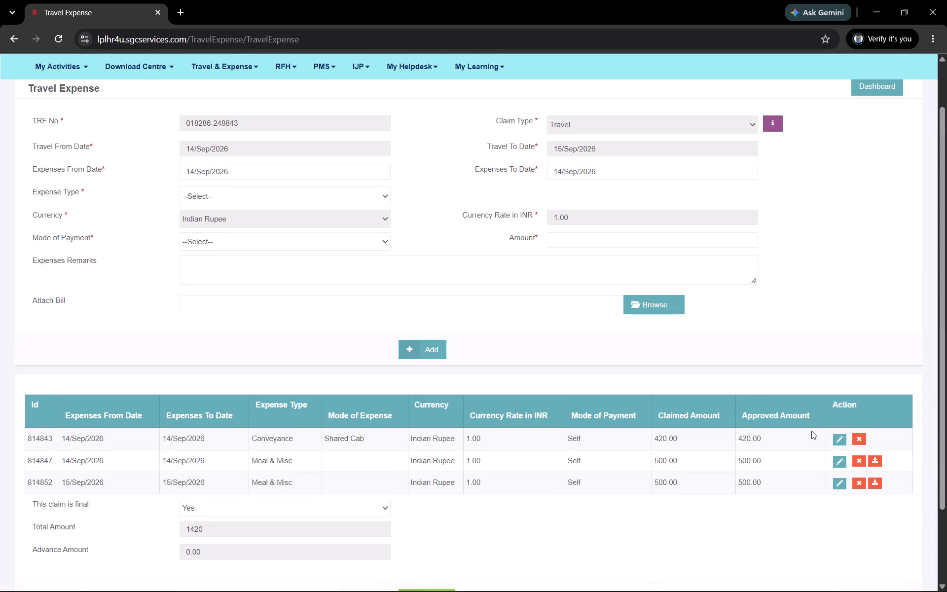
pyautogui.click(838, 459)
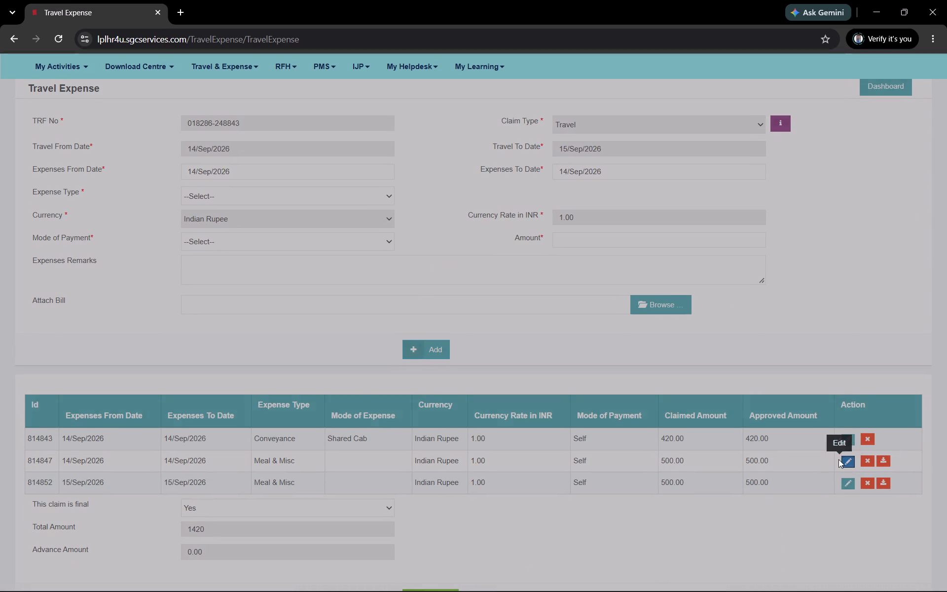
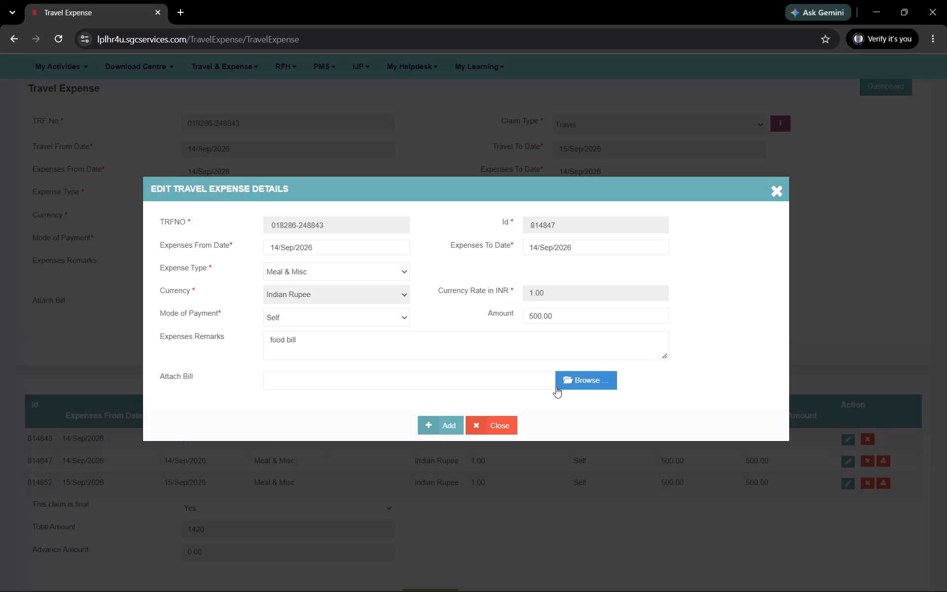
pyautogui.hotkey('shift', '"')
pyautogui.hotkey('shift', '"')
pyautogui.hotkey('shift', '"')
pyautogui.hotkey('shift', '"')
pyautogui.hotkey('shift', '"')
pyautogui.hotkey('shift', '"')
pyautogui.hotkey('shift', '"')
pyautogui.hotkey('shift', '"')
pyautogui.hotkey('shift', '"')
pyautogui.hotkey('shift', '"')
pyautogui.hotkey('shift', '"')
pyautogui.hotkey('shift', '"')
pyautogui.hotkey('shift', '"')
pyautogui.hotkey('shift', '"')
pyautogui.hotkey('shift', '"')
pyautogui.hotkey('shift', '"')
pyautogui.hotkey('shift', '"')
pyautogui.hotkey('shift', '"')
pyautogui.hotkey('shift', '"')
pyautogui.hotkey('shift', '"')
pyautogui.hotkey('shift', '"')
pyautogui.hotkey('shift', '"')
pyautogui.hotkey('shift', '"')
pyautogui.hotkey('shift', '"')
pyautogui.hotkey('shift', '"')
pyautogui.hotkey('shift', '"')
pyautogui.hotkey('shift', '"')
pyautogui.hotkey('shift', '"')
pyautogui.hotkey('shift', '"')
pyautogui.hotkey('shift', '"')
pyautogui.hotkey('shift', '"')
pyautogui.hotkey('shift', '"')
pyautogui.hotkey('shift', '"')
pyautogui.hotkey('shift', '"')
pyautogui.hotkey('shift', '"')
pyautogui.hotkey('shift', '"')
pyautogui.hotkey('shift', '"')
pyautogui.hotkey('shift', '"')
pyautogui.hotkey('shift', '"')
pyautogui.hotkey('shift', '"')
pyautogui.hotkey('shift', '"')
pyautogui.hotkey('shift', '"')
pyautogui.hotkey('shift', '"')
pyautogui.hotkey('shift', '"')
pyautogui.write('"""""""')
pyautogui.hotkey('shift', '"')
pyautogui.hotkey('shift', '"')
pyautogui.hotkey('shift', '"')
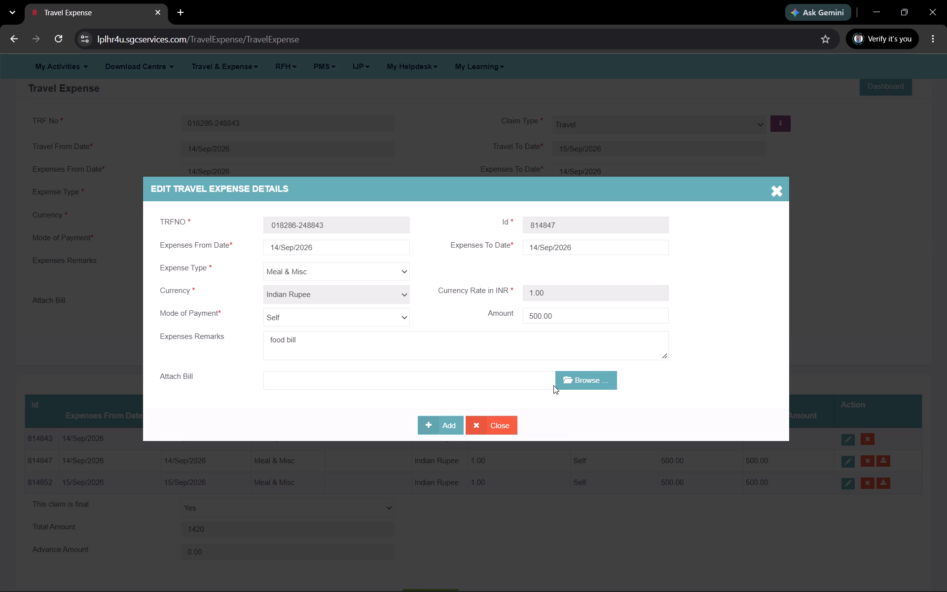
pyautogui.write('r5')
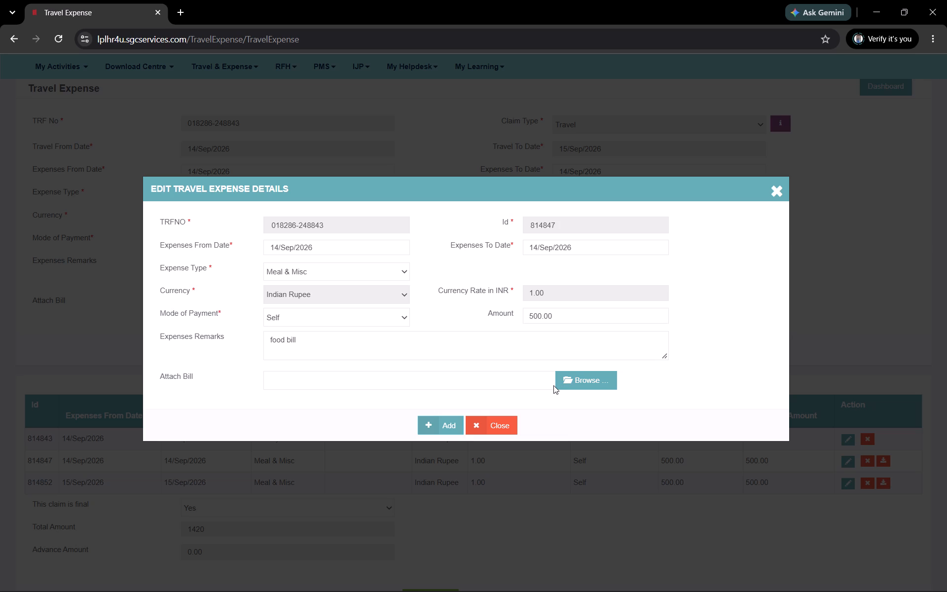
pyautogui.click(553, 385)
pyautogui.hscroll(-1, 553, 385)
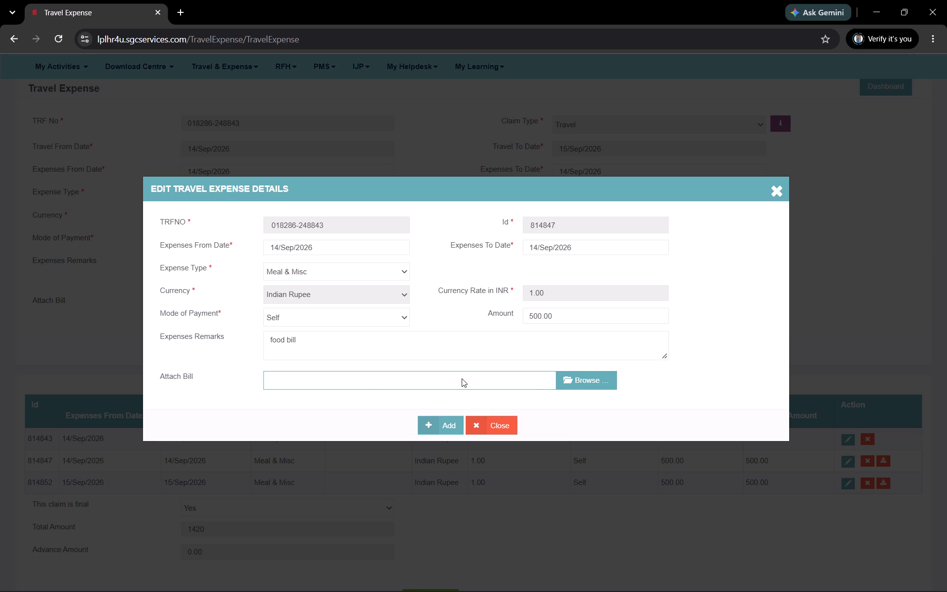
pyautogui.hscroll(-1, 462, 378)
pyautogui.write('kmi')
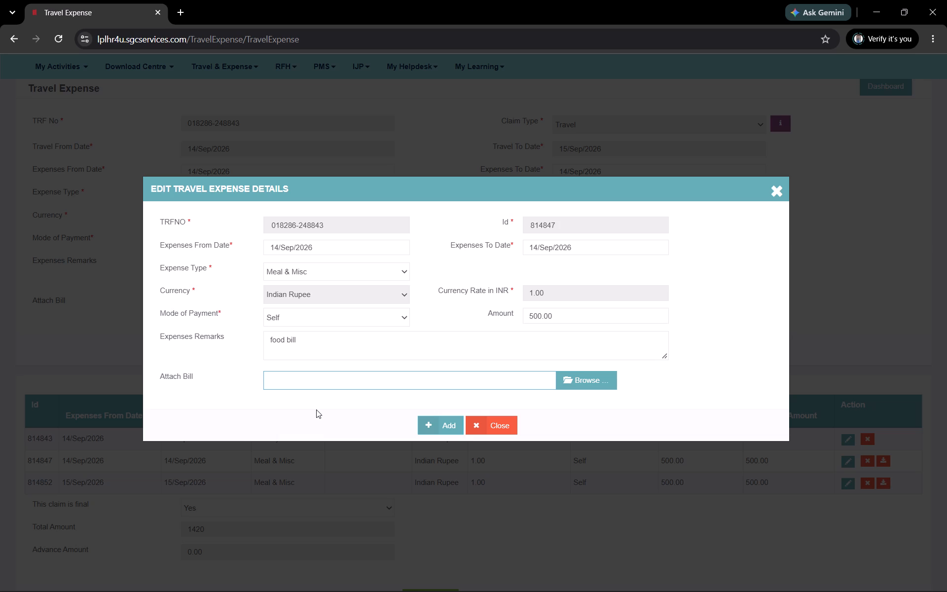
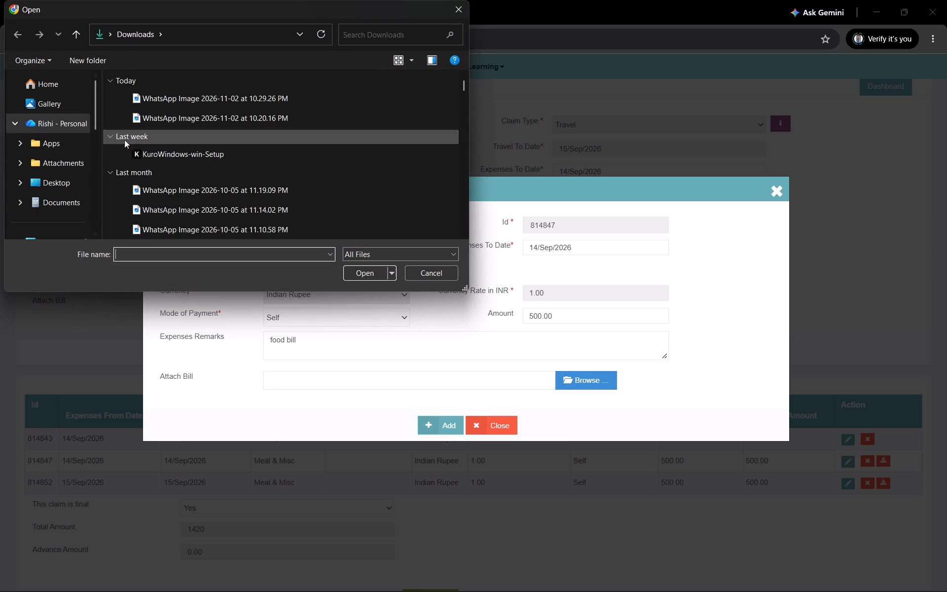
# Attach "WhatsApp Image 2026-11-02 at 10.29.26 PM" as the bill for the 14/Sep/2026 Meal & Misc entry, save the update, and close the edit form.
pyautogui.doubleClick(154, 99)
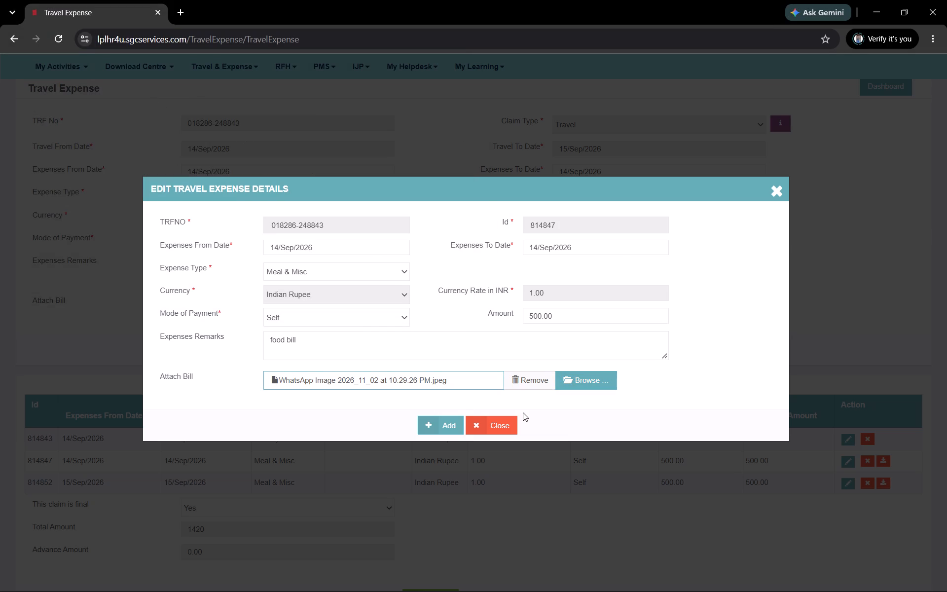
pyautogui.click(448, 428)
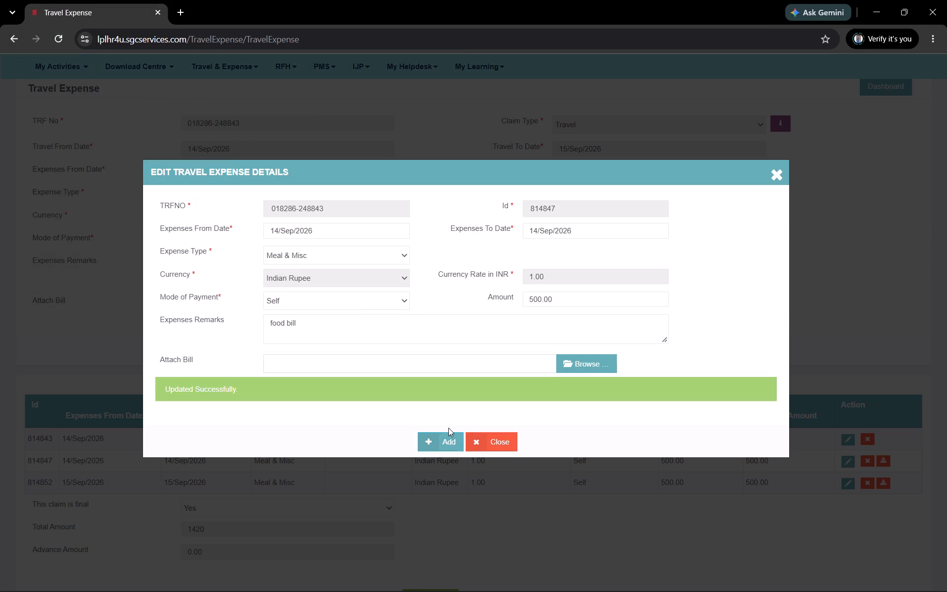
pyautogui.click(476, 514)
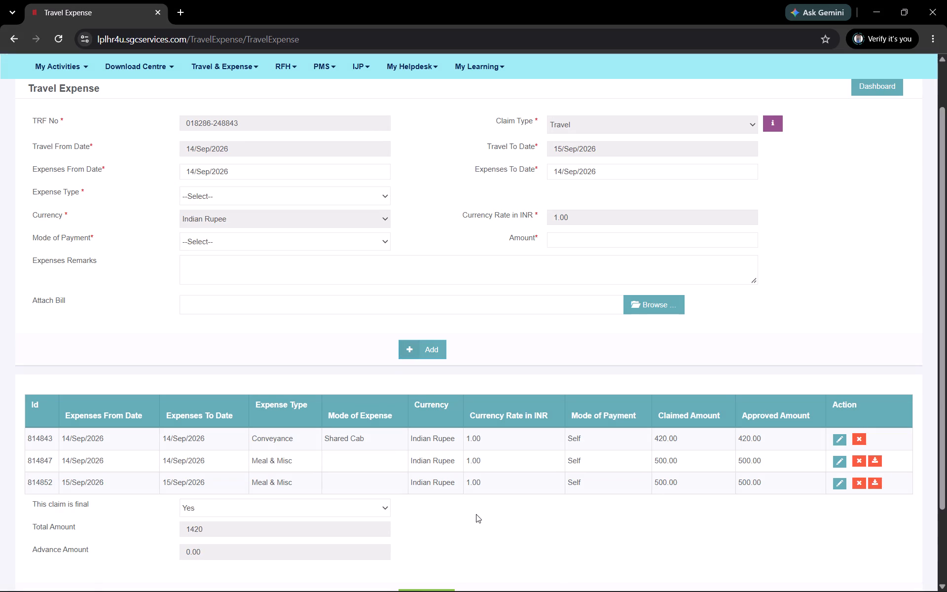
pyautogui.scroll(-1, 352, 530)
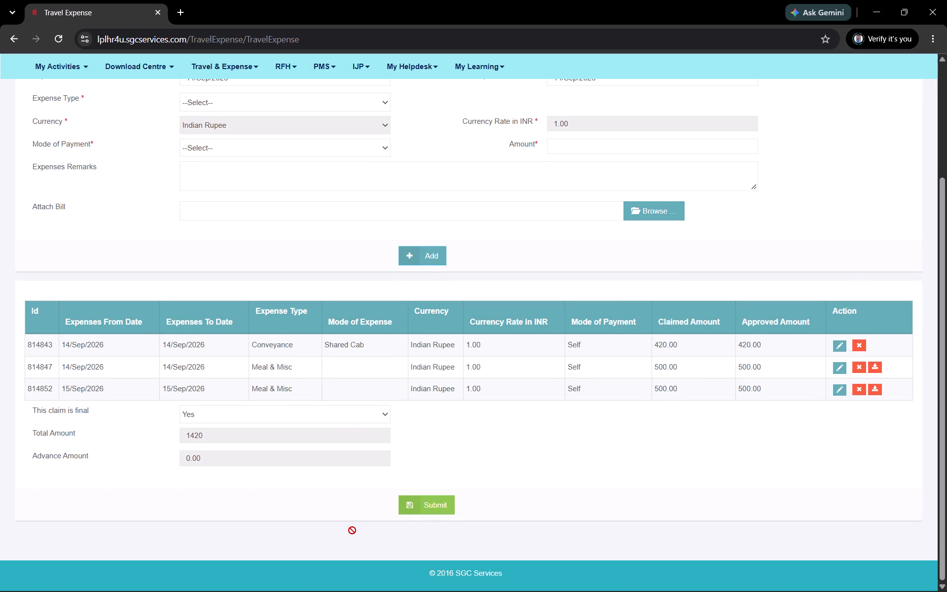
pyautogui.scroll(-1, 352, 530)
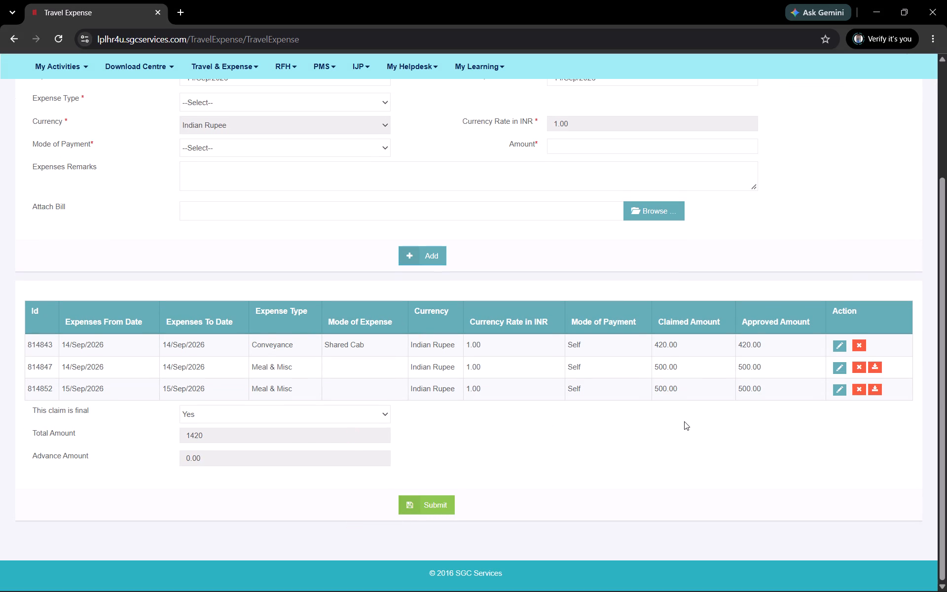
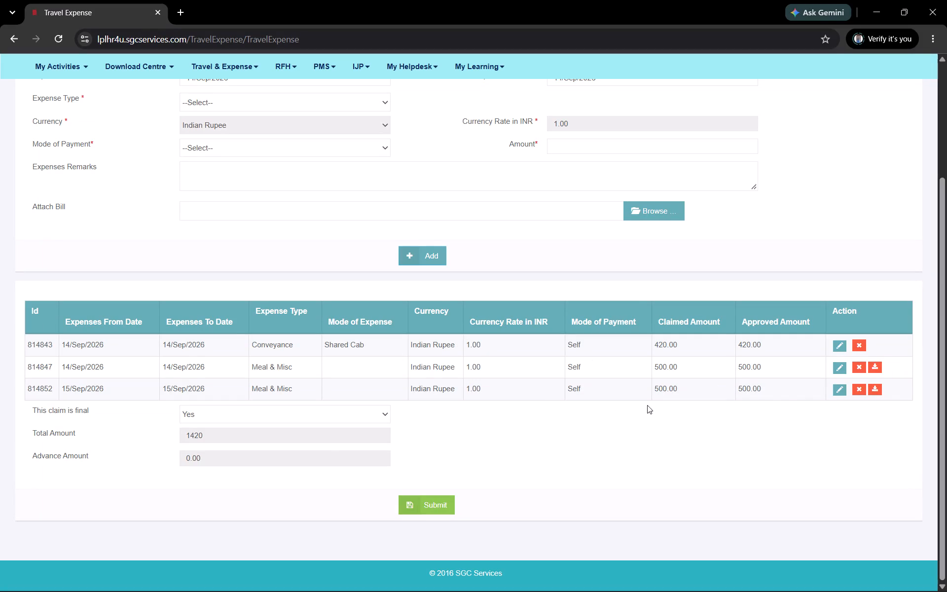
# Attach "WhatsApp Image 2026-11-02 at 10.32.08 PM" as the bill for the 15/Sep/2026 Meal & Misc entry, save it, and close the edit form.
pyautogui.click(846, 390)
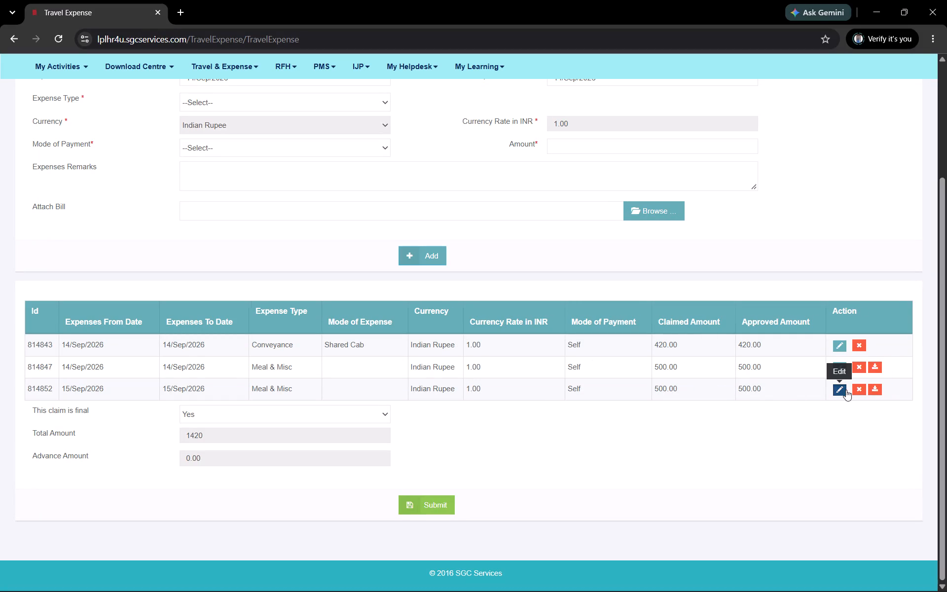
pyautogui.click(588, 372)
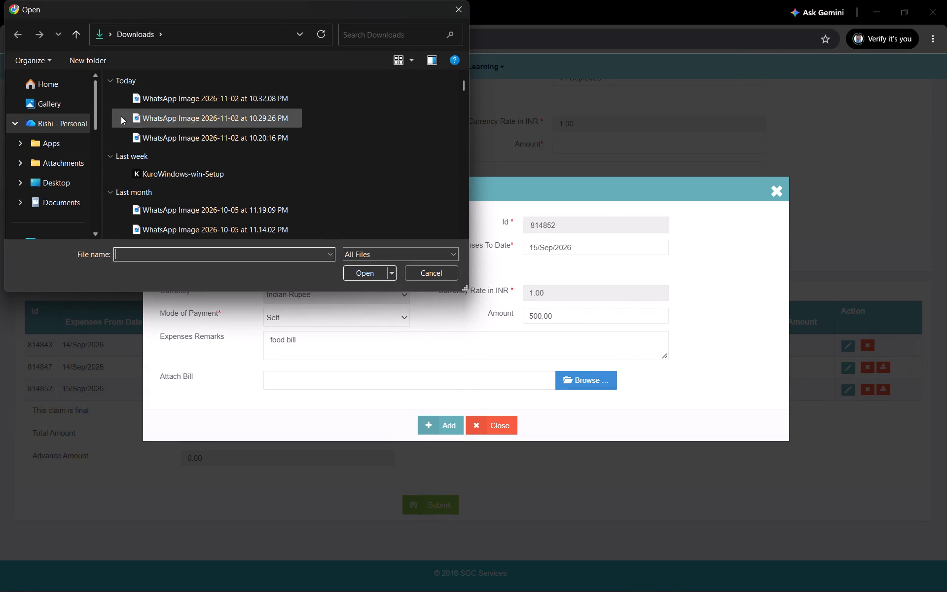
pyautogui.doubleClick(149, 99)
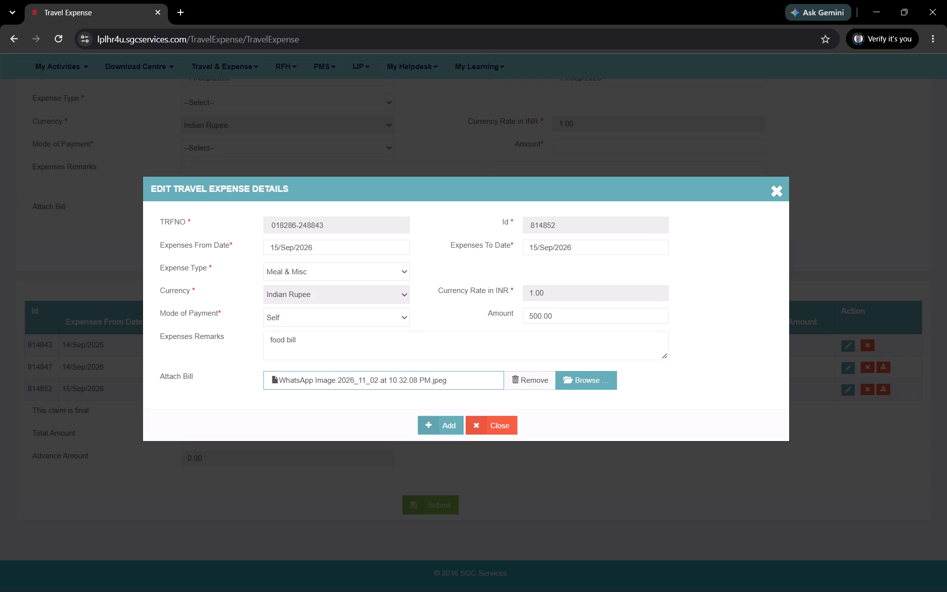
pyautogui.click(431, 426)
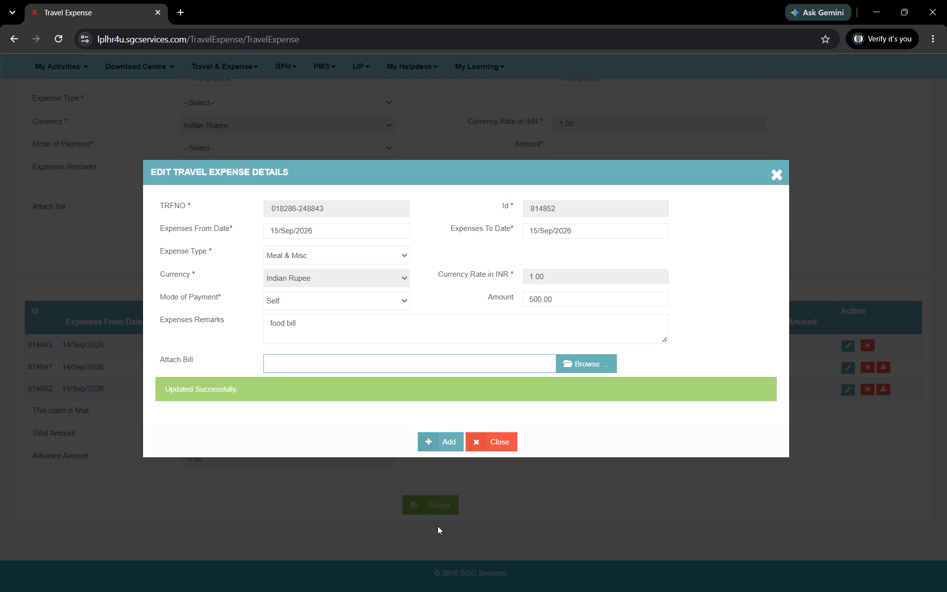
pyautogui.click(437, 511)
# Submit the 14–15/Sep/2026 travel expense claim as final and dismiss the validation dialog.
pyautogui.click(437, 511)
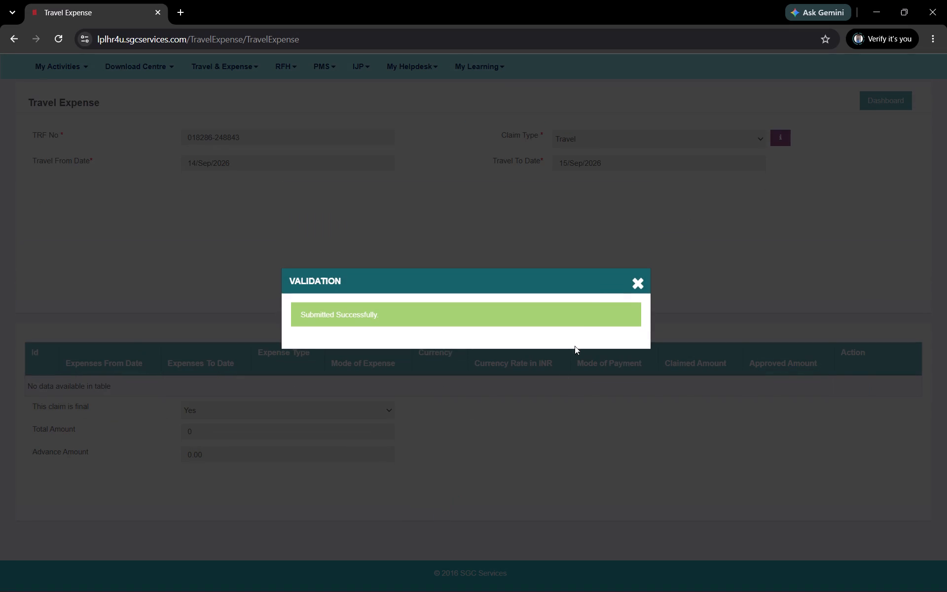
pyautogui.click(651, 283)
pyautogui.click(636, 282)
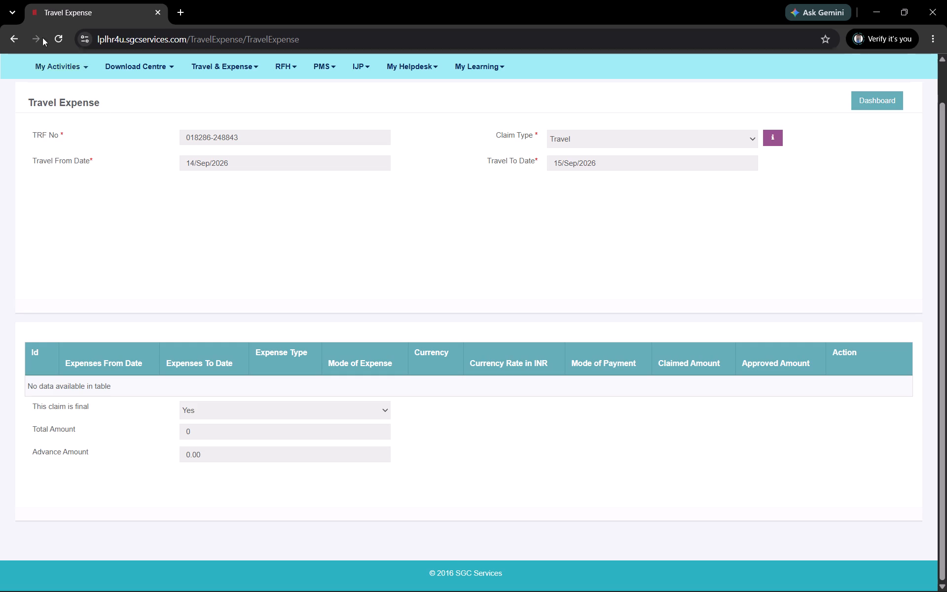
# Return to the My Expense Dashboard from the submitted travel expense claim.
pyautogui.click(10, 39)
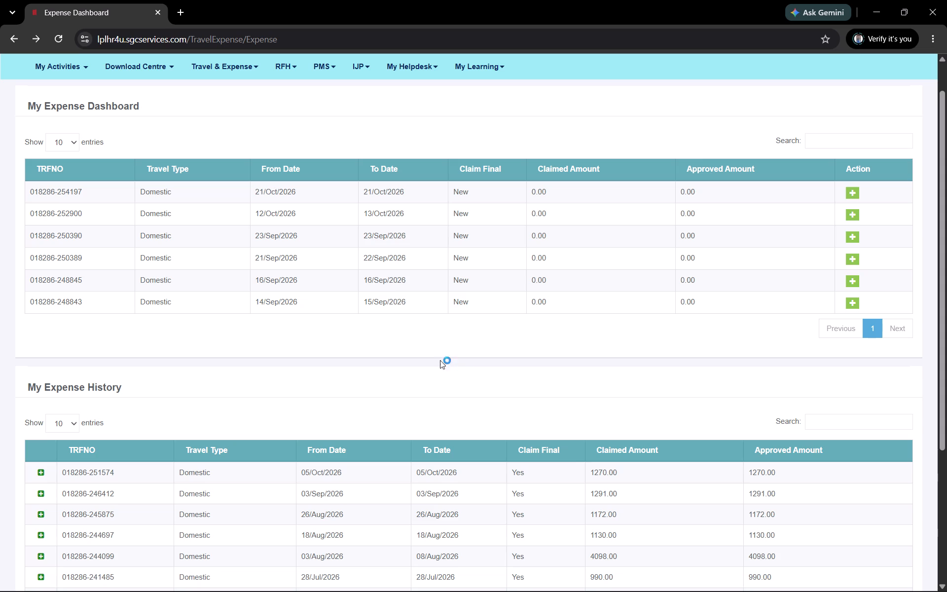
# Return to the home dashboard and examine the attendance records for 14 to 21 September 2026.
pyautogui.click(11, 37)
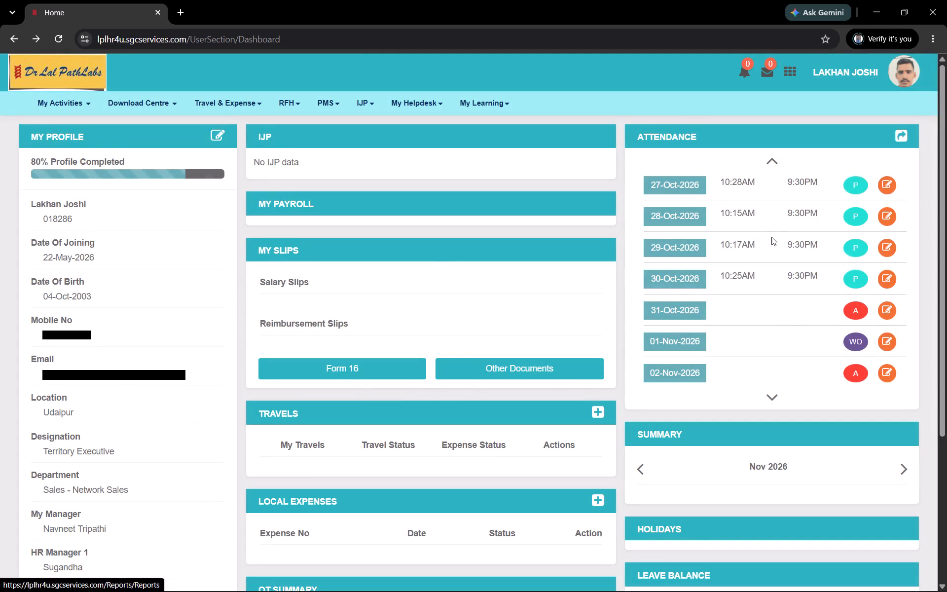
pyautogui.click(773, 161)
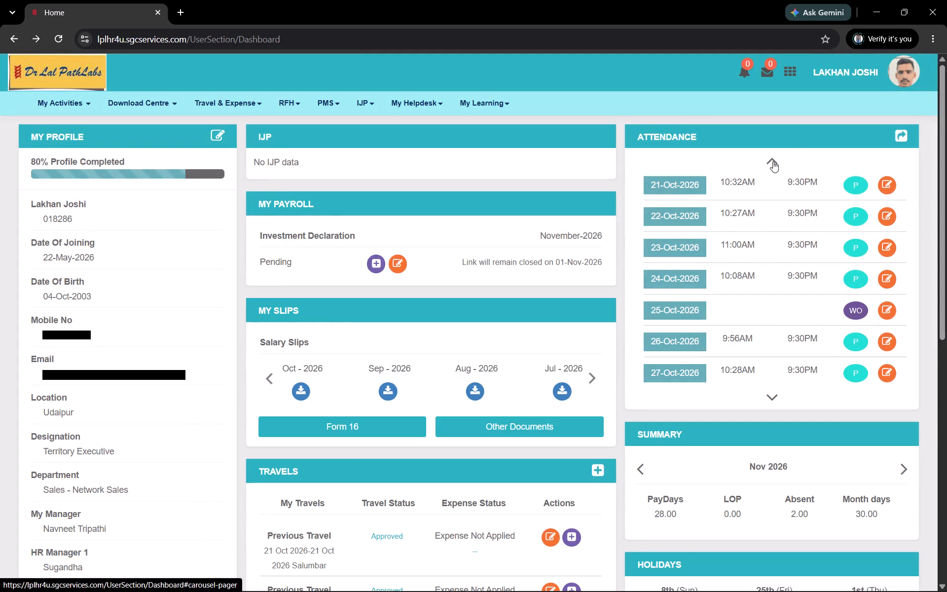
pyautogui.tripleClick(773, 161)
pyautogui.doubleClick(773, 161)
pyautogui.tripleClick(773, 161)
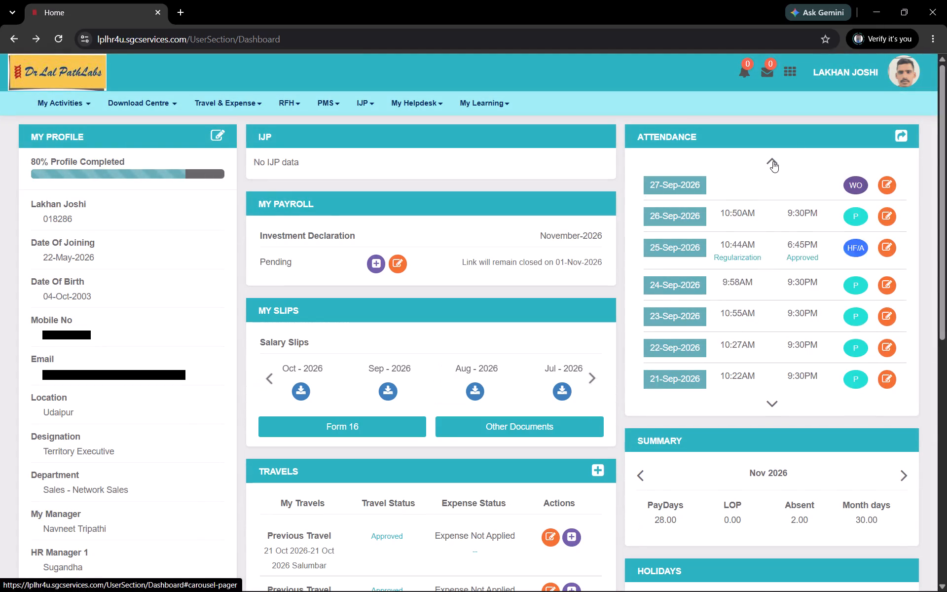
pyautogui.doubleClick(773, 161)
pyautogui.doubleClick(773, 161)
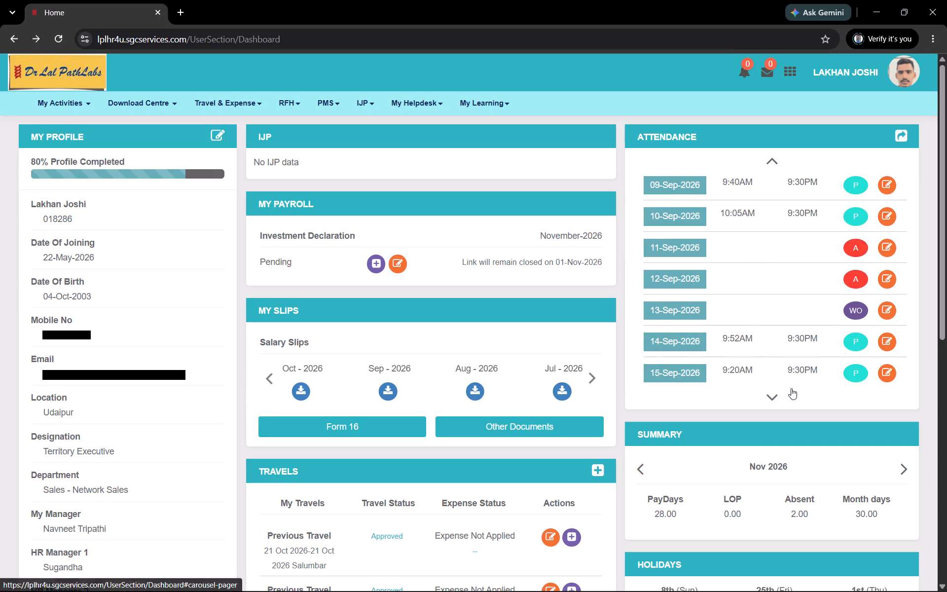
pyautogui.click(762, 390)
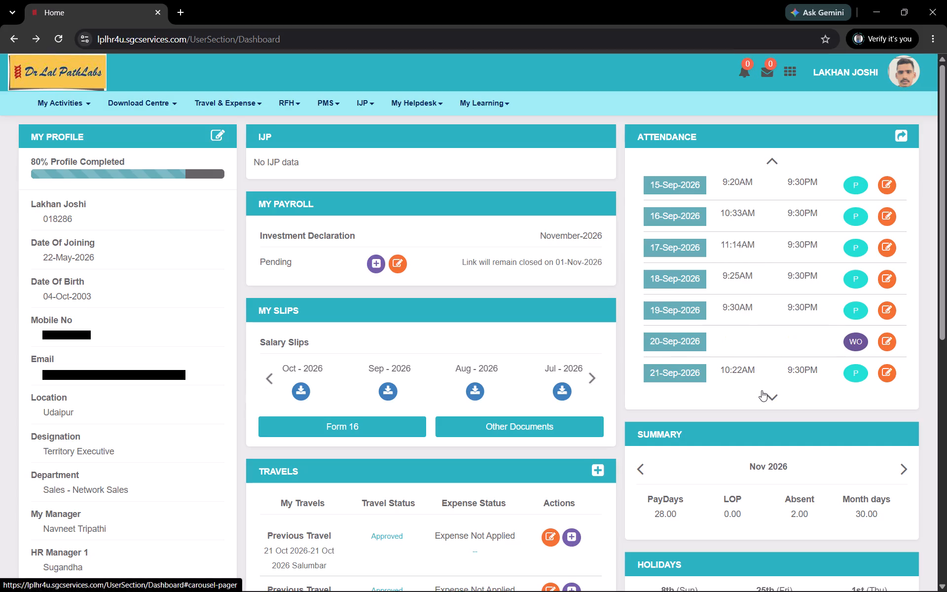
pyautogui.click(759, 216)
pyautogui.click(768, 214)
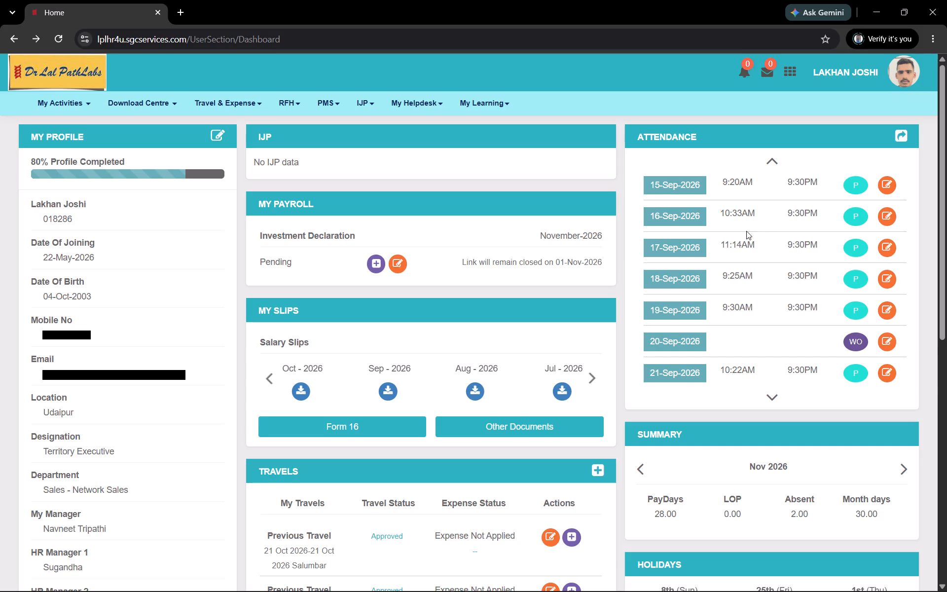
pyautogui.click(743, 247)
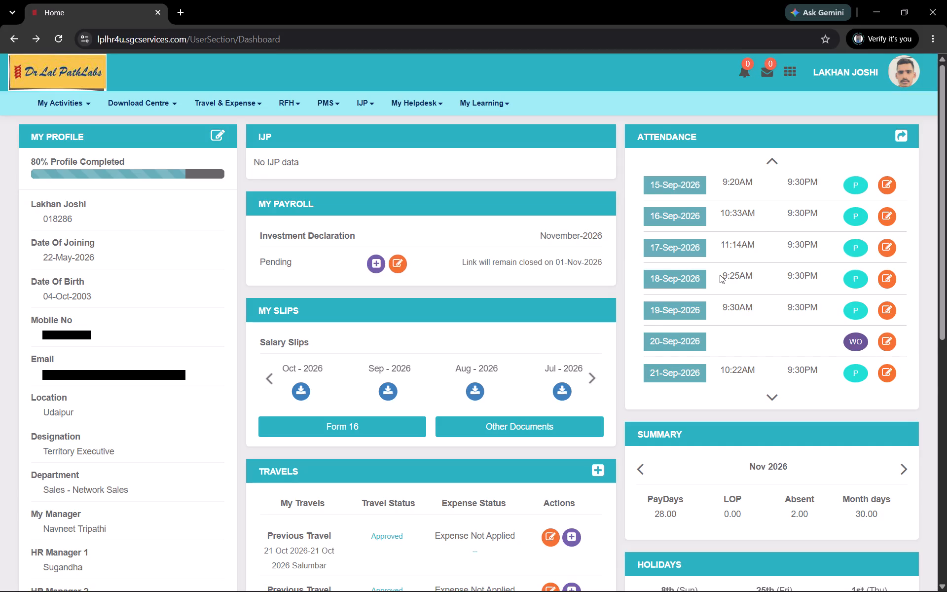
pyautogui.click(721, 277)
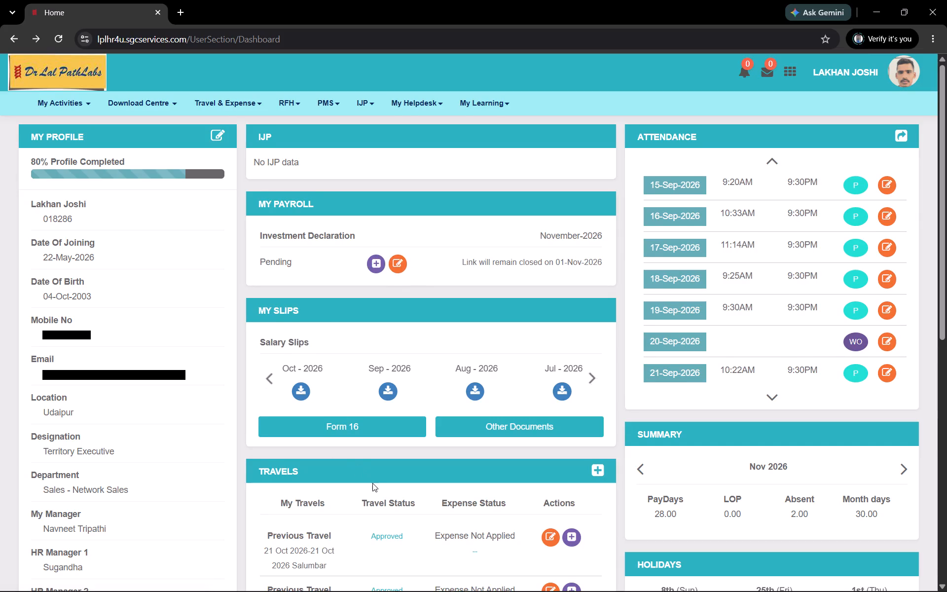
# Look through the home dashboard's travel, local expense, OT and DA summary, and policy document sections.
pyautogui.scroll(-1, 372, 483)
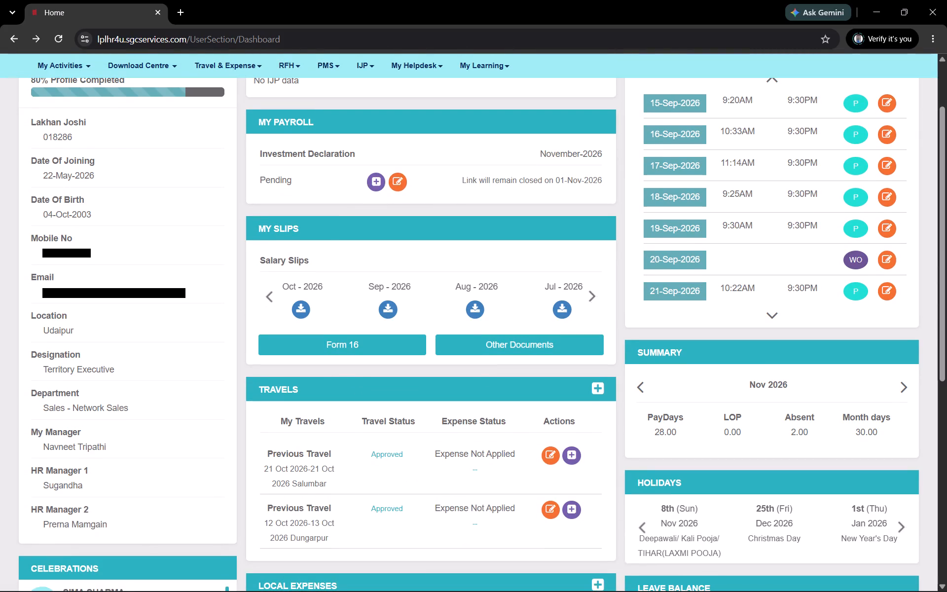
pyautogui.scroll(-1, 430, 528)
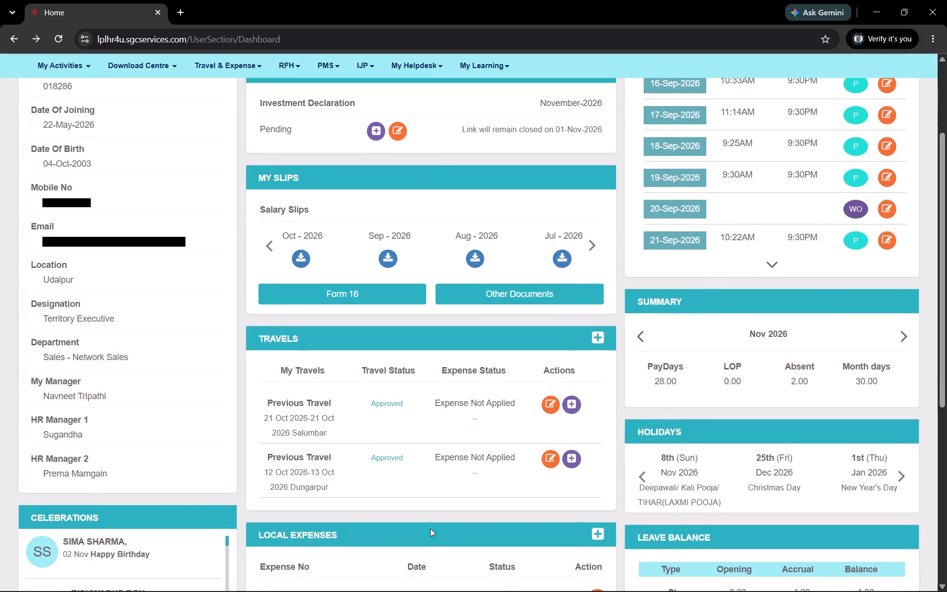
pyautogui.scroll(-5, 430, 528)
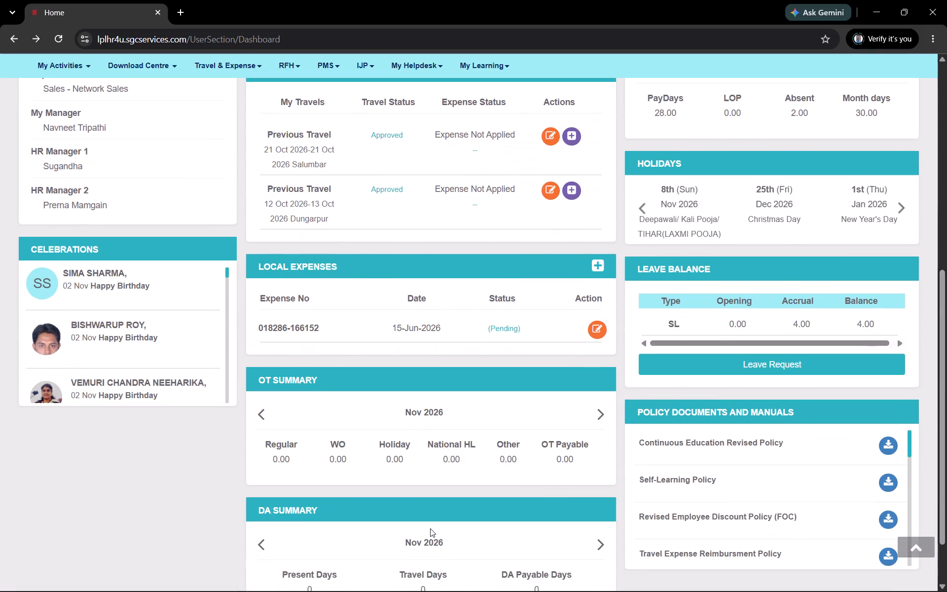
pyautogui.scroll(-3, 430, 528)
pyautogui.scroll(4, 430, 528)
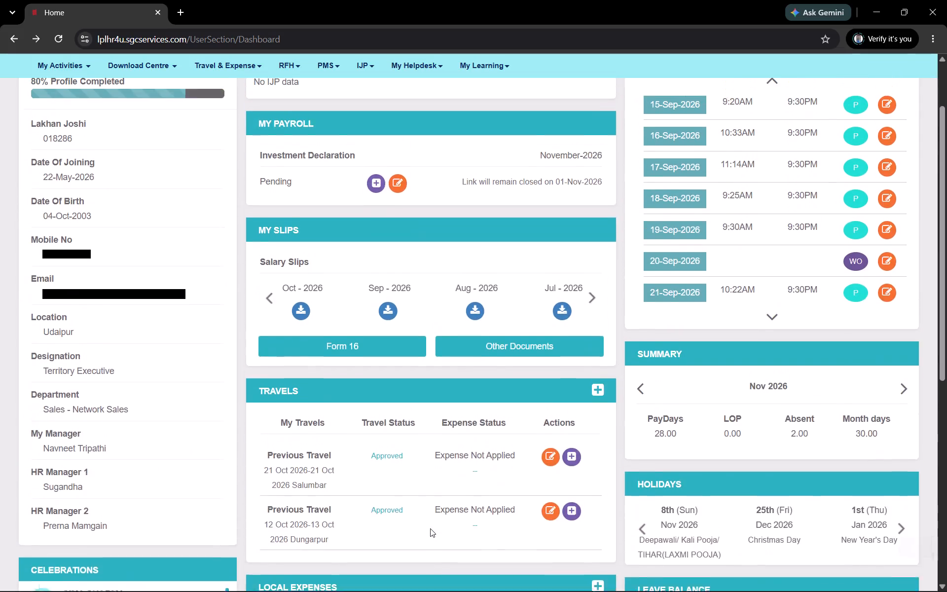
pyautogui.scroll(-3, 430, 528)
pyautogui.scroll(2, 430, 528)
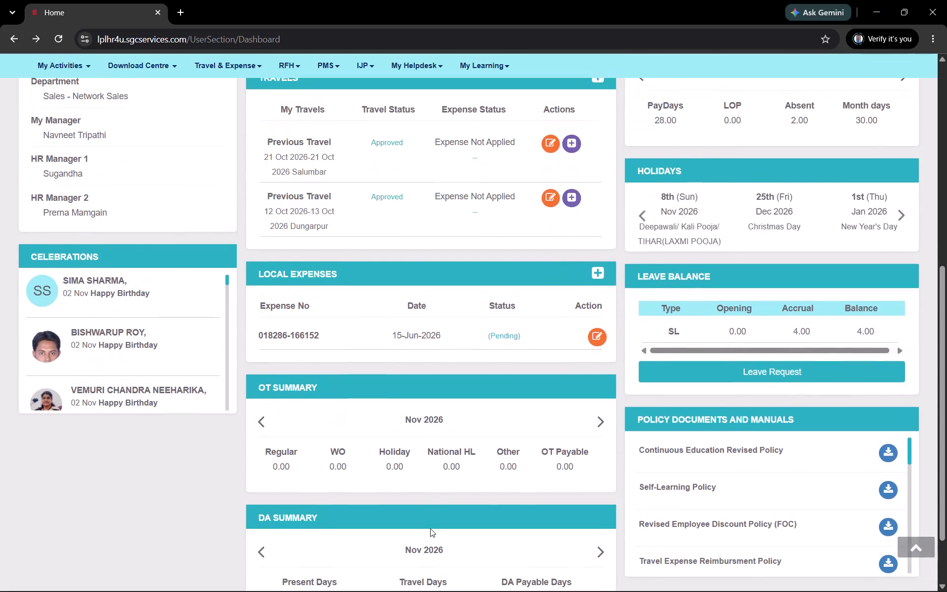
pyautogui.scroll(2, 430, 528)
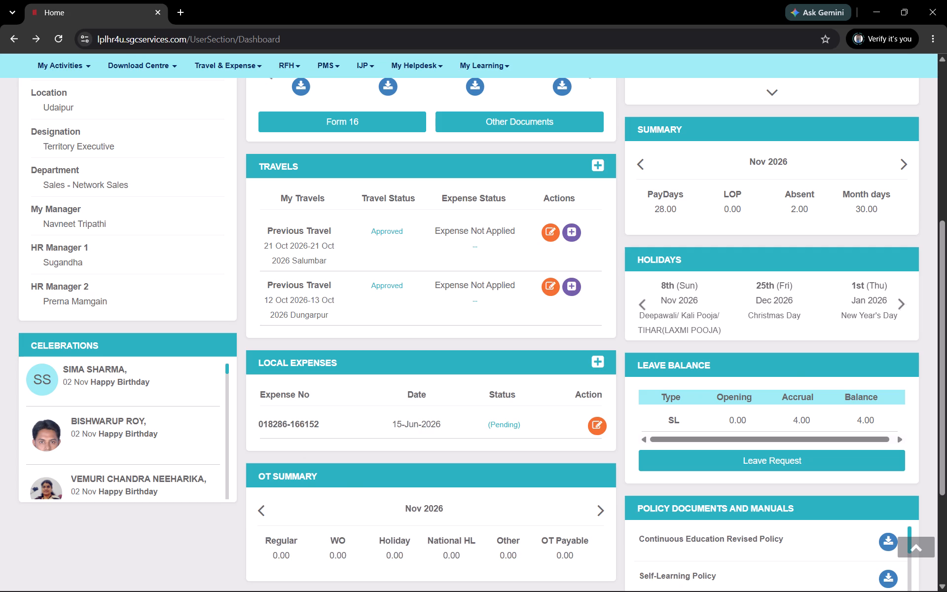
pyautogui.scroll(7, 324, 364)
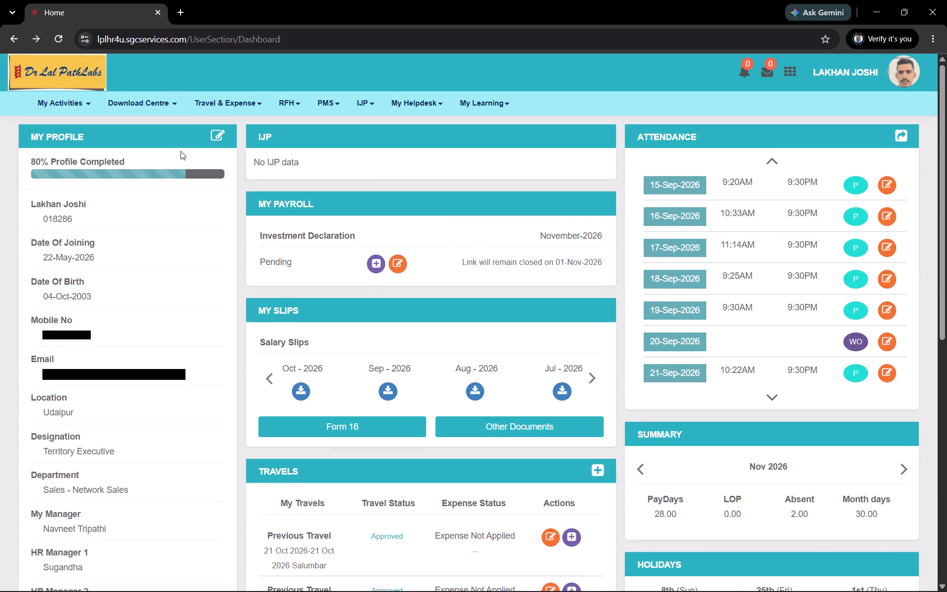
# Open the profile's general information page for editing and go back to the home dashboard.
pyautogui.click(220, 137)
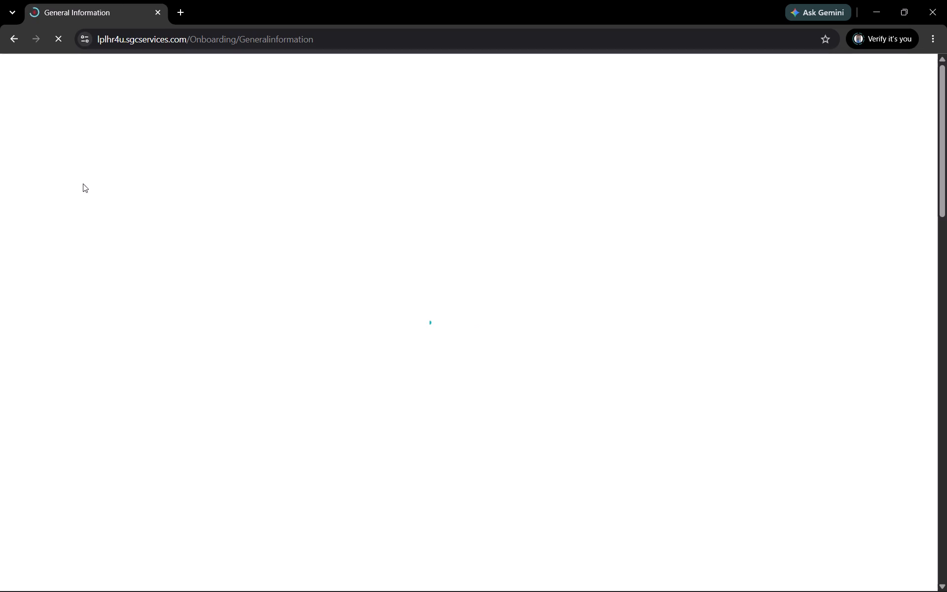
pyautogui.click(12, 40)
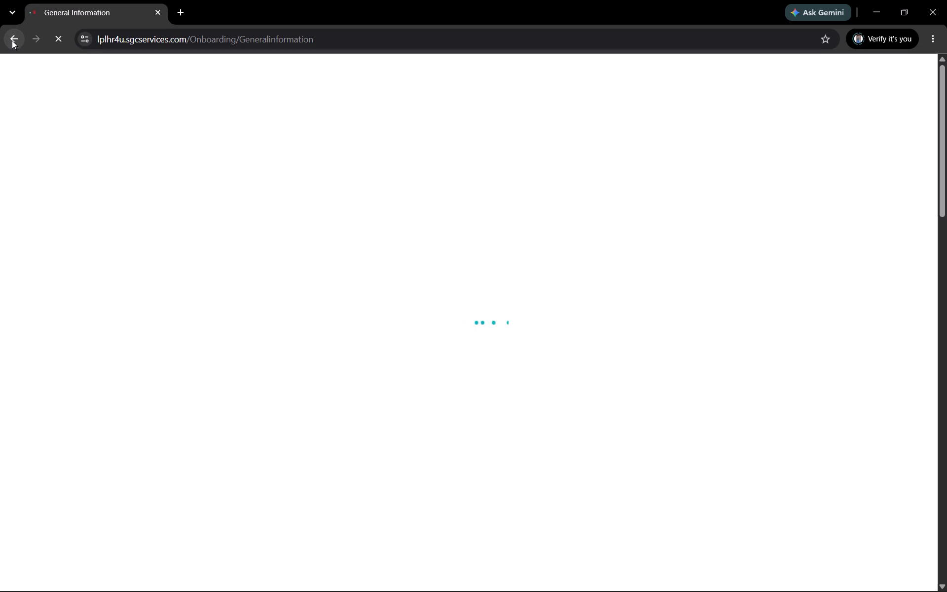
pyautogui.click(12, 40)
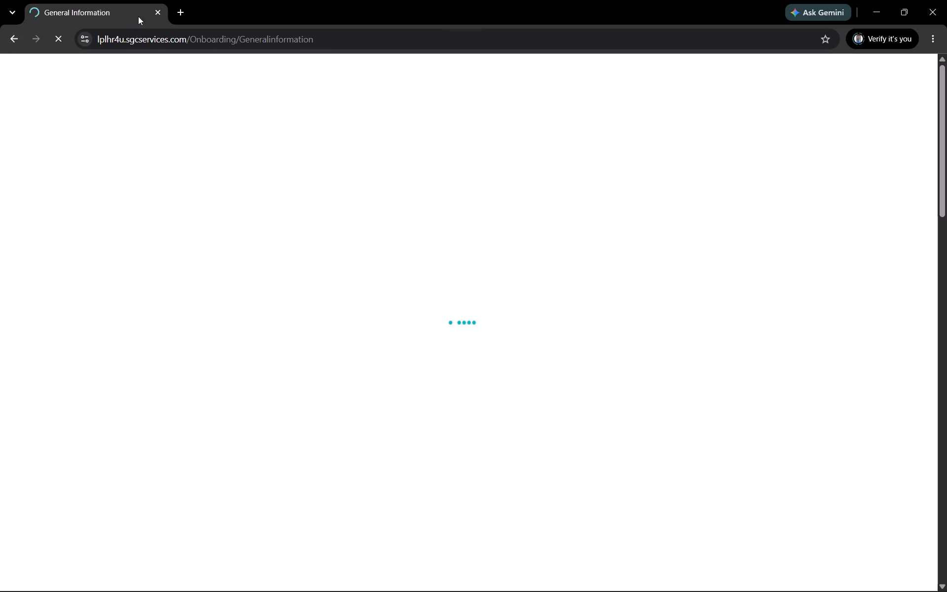
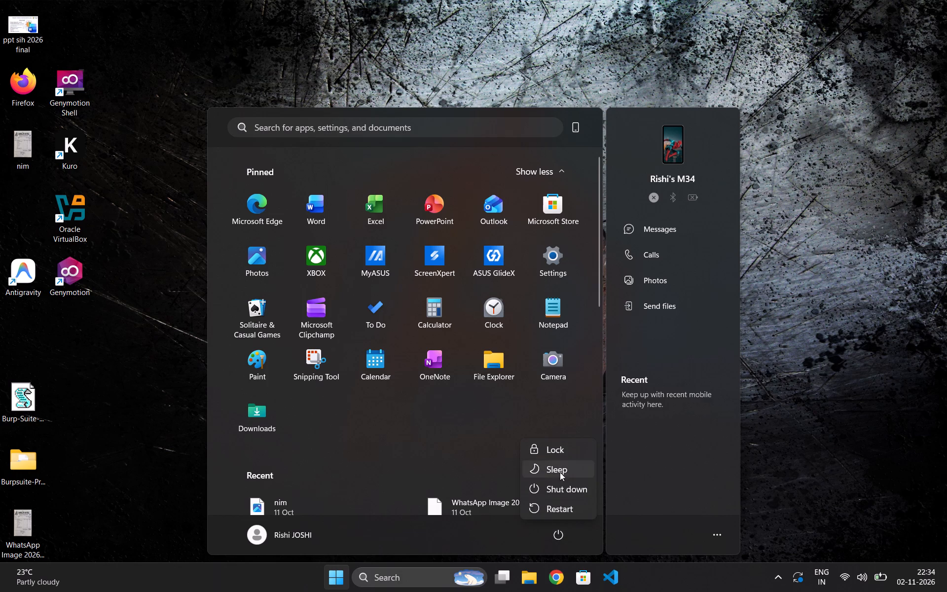
# Shut down the computer from the Windows desktop.
pyautogui.click(560, 483)
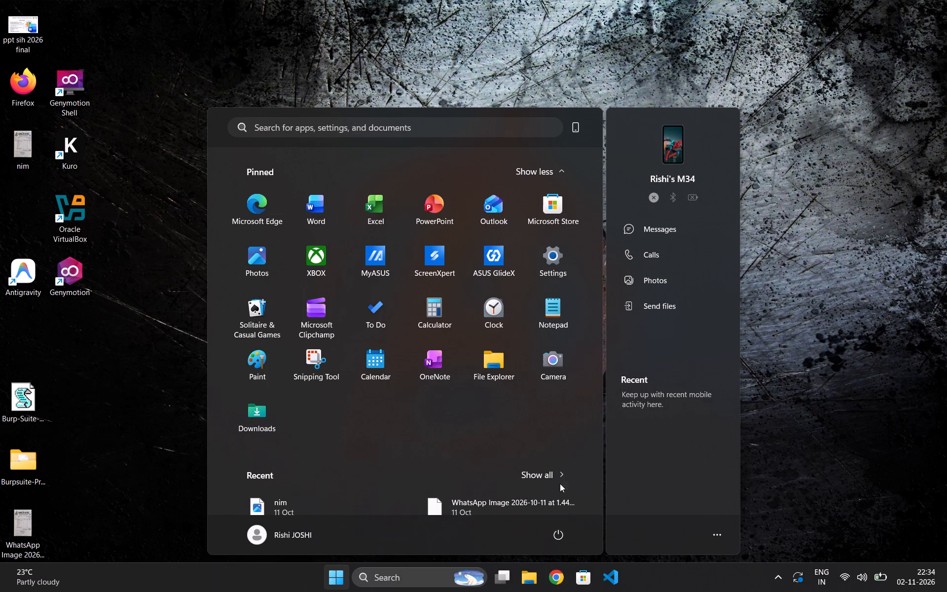